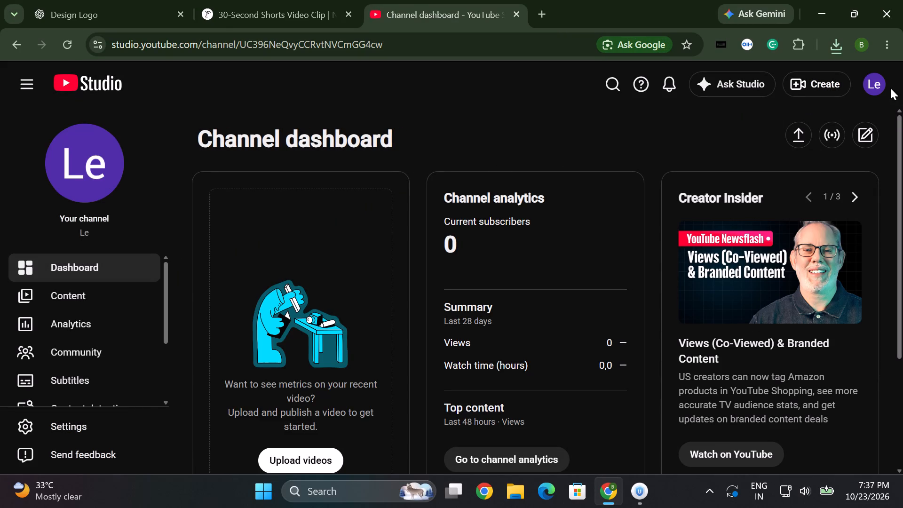
Switch YouTube Studio to the other account with the dark blue O avatar and continue past its welcome screen.
left_click(877, 87)
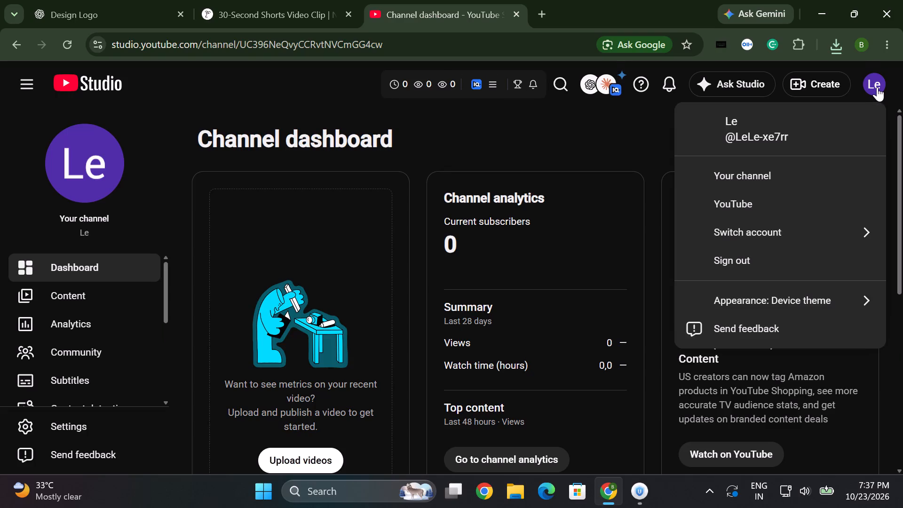
left_click(737, 231)
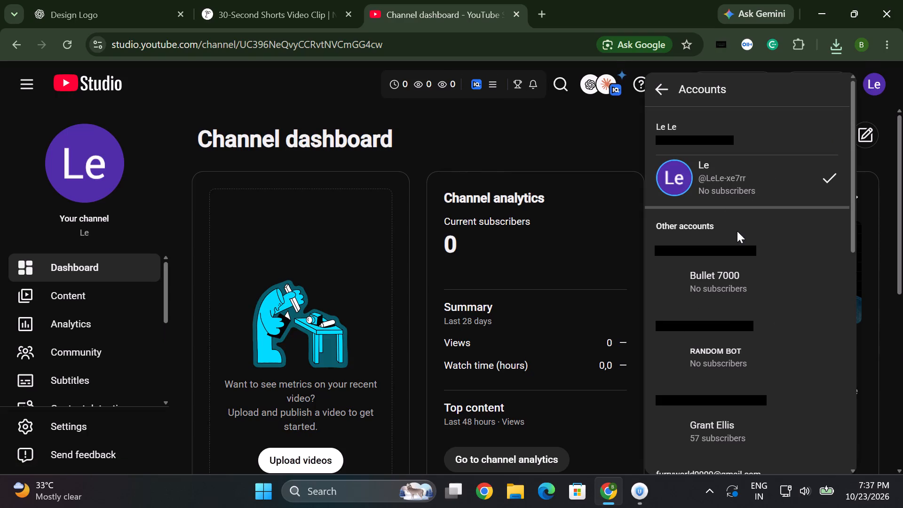
scroll(725, 257, "down", 1)
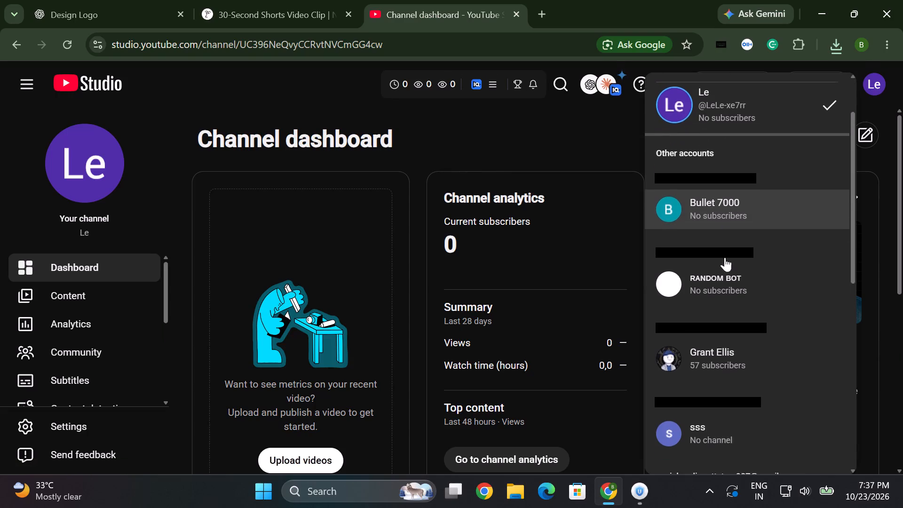
scroll(725, 257, "down", 2)
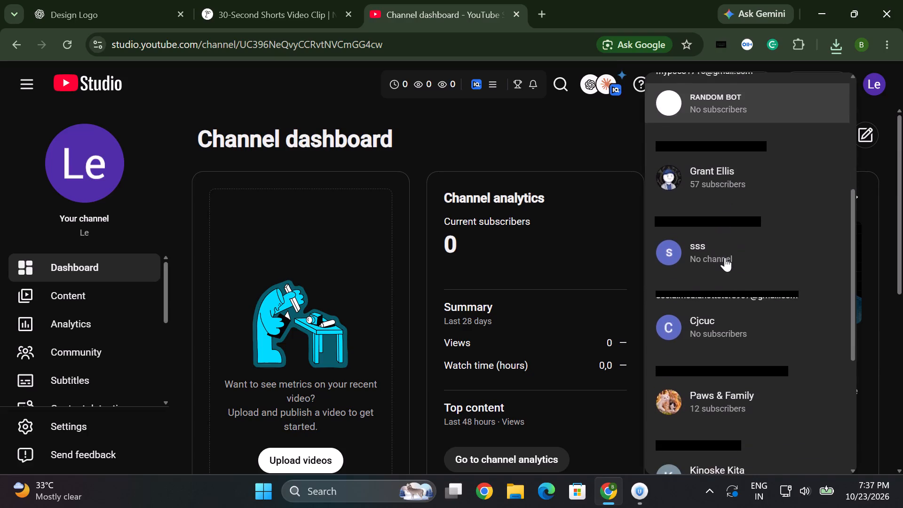
scroll(725, 257, "down", 1)
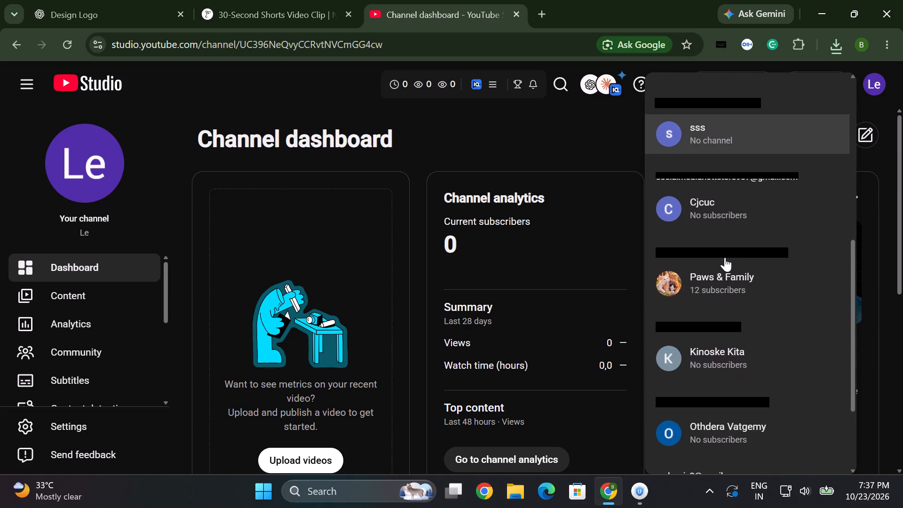
scroll(725, 257, "down", 1)
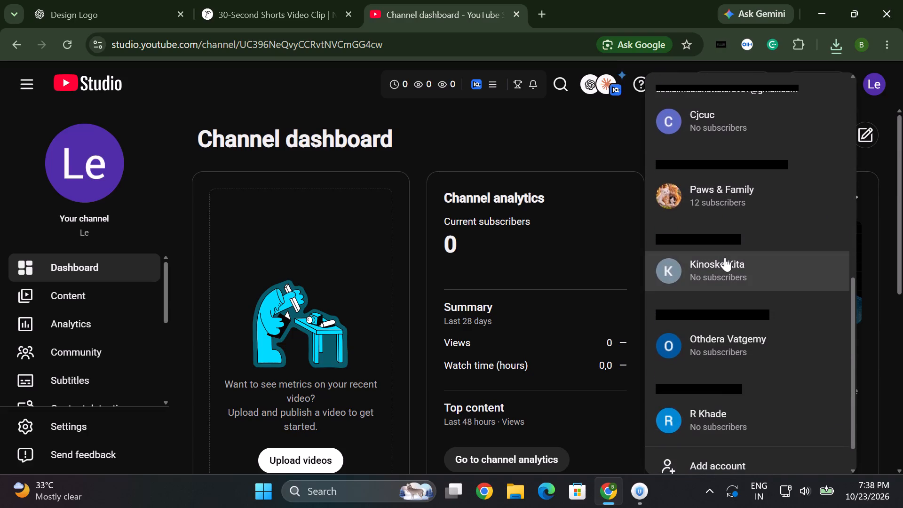
scroll(725, 257, "down", 1)
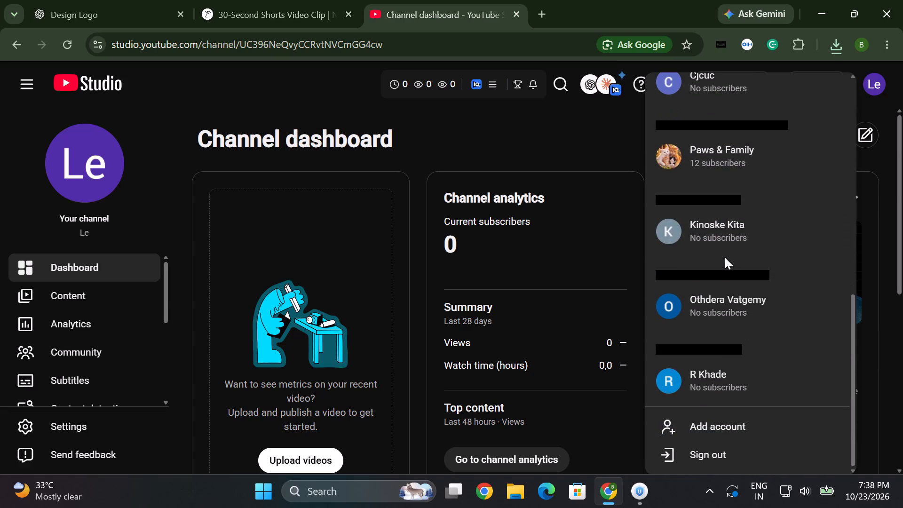
left_click(672, 310)
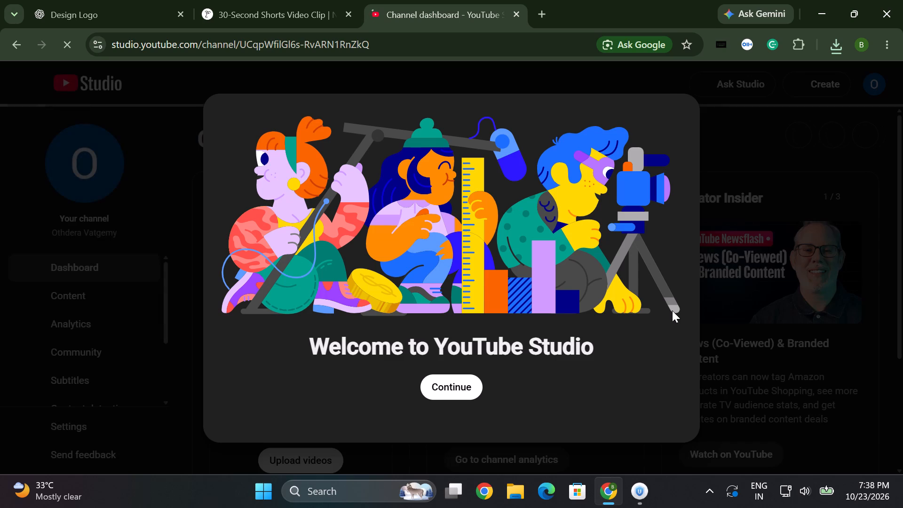
left_click(440, 383)
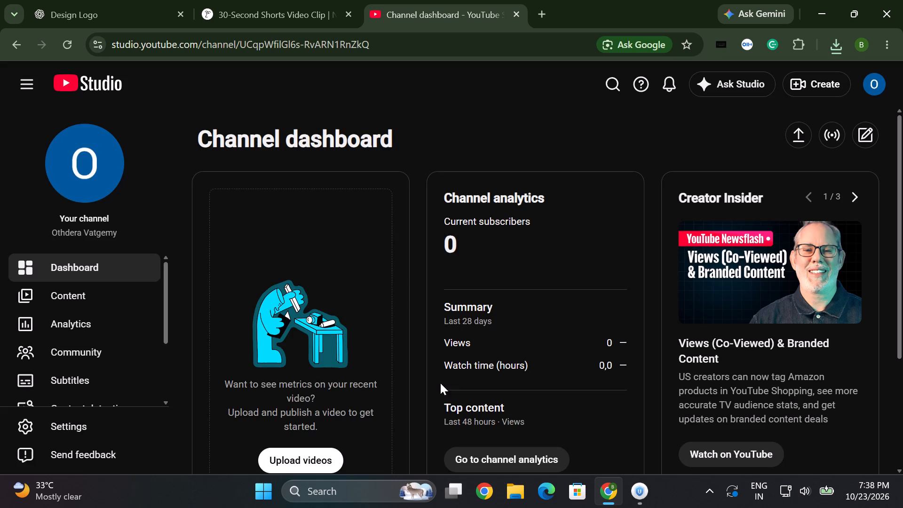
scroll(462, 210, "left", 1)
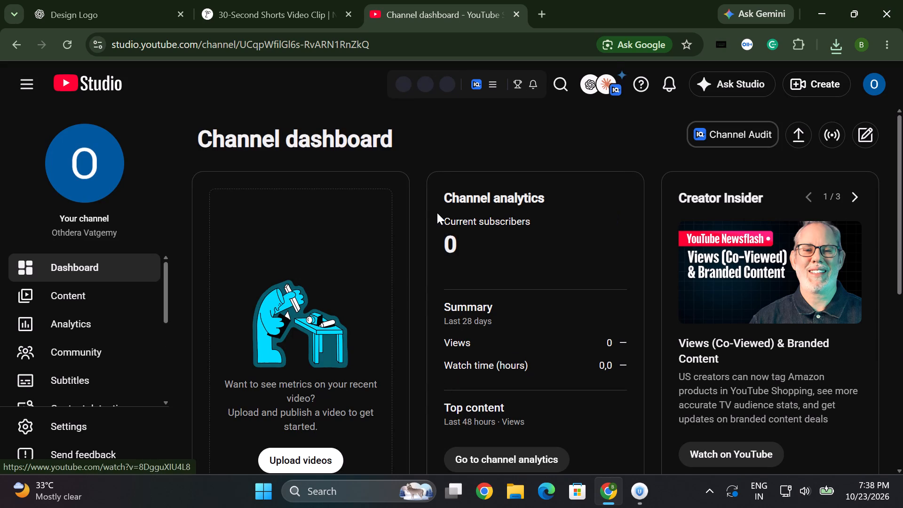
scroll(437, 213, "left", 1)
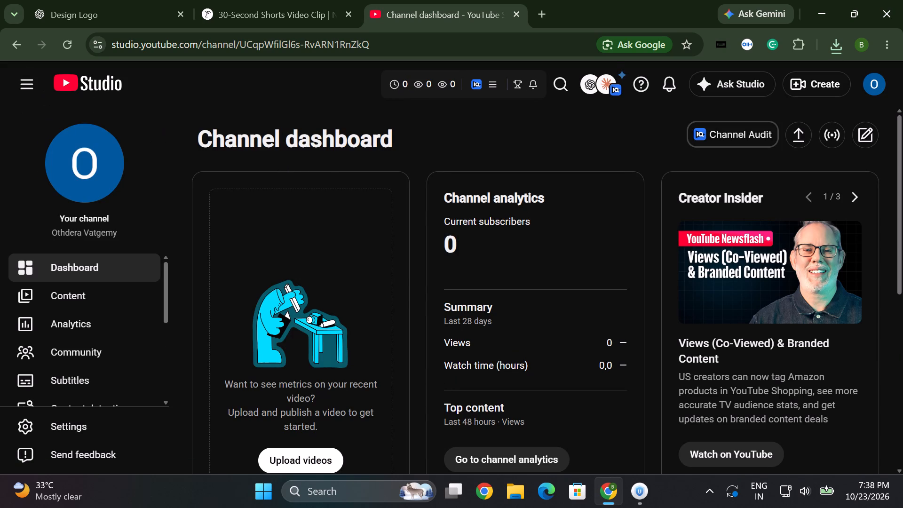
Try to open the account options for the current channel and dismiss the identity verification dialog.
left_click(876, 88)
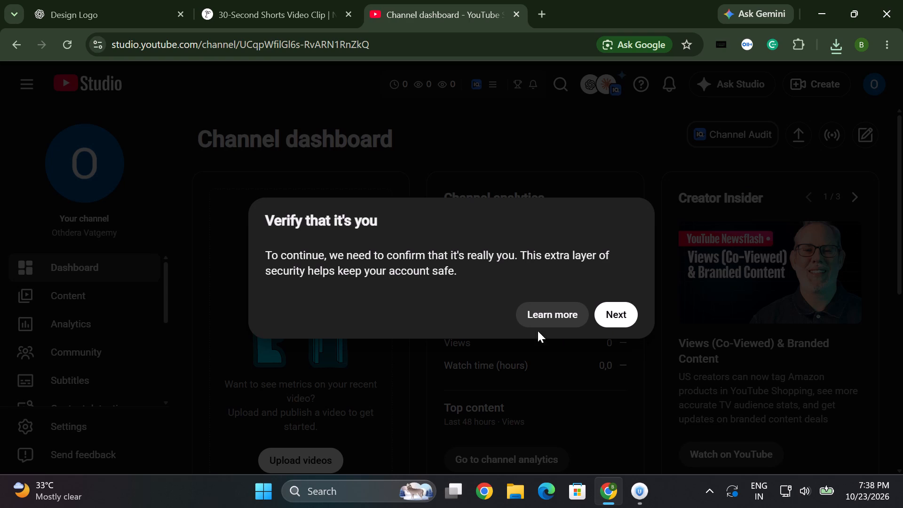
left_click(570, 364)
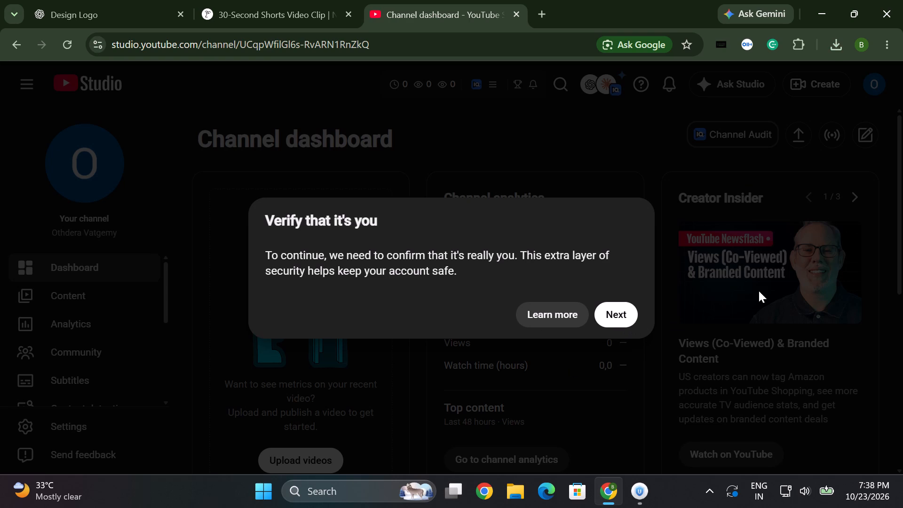
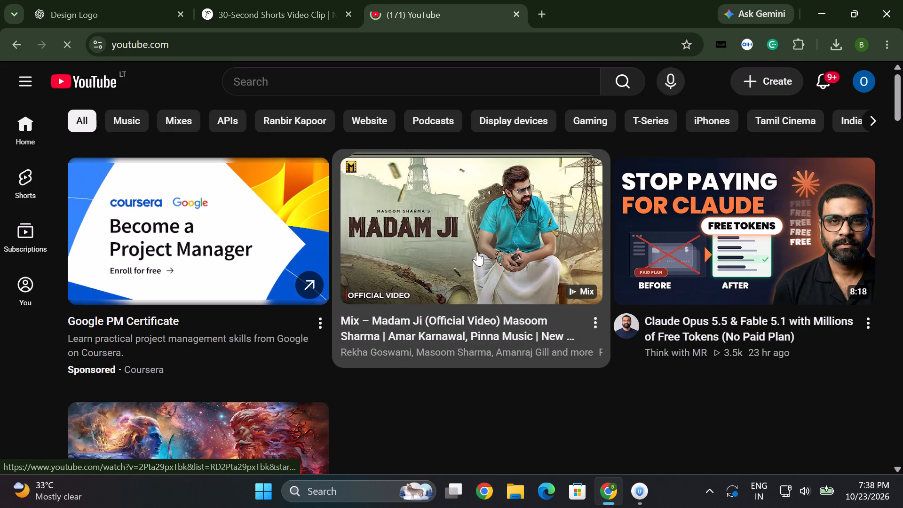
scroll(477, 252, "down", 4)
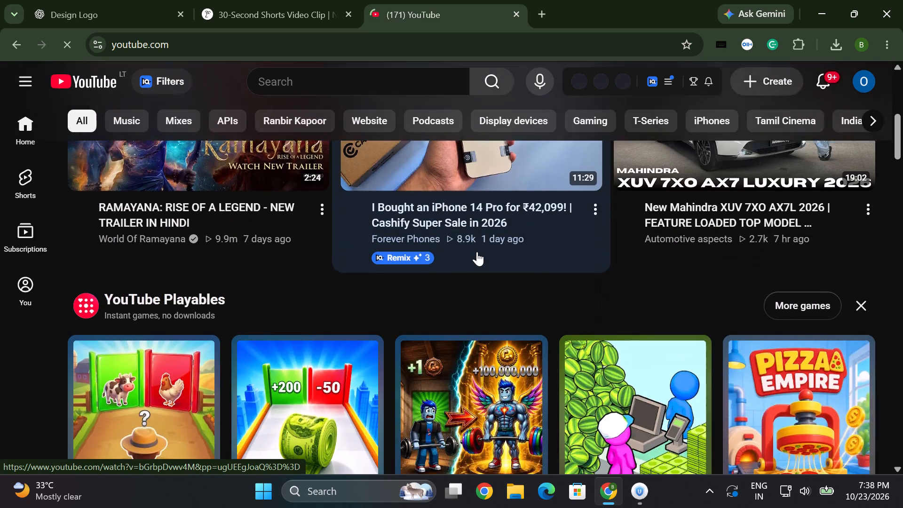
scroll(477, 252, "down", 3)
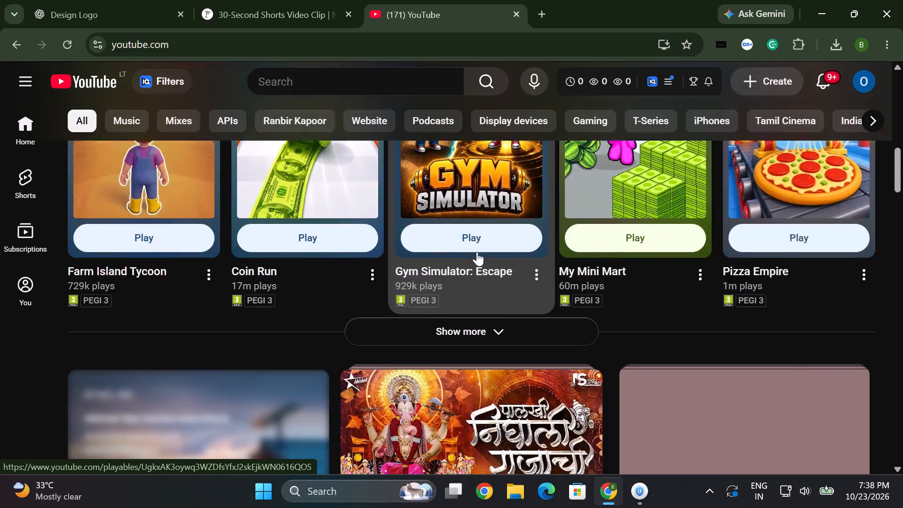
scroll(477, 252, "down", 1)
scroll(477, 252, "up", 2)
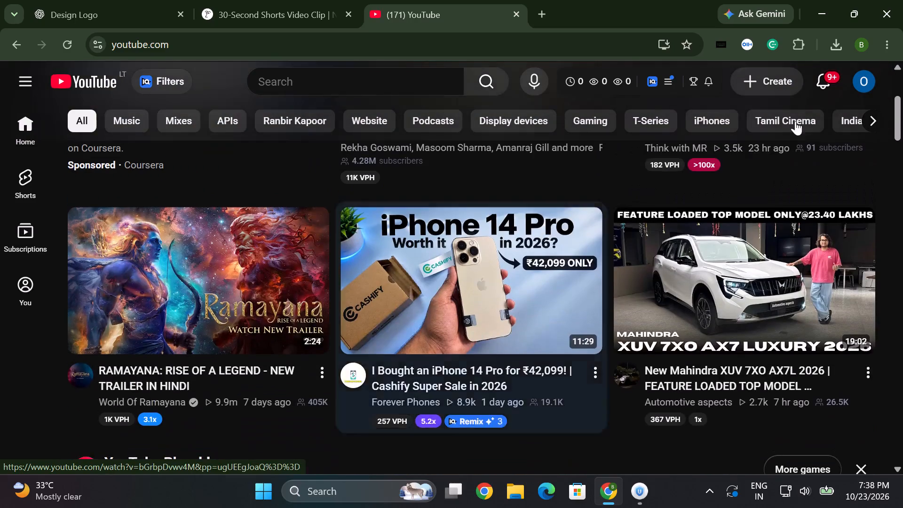
Switch YouTube to the signed-in account with the grey K avatar from the list of other accounts.
left_click(867, 84)
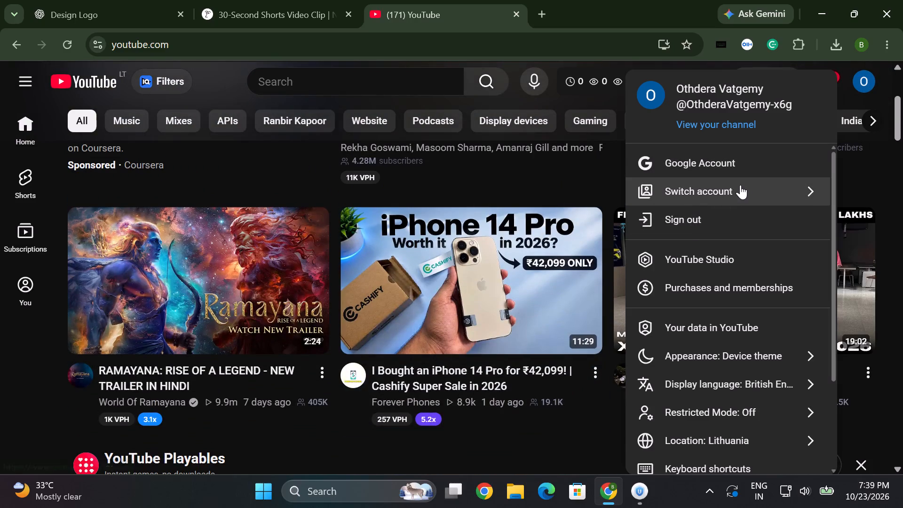
left_click(740, 185)
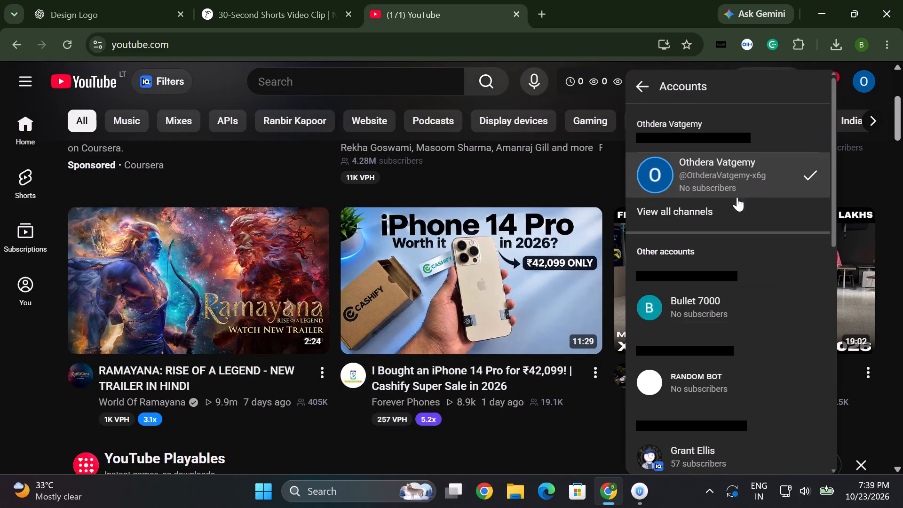
scroll(719, 251, "down", 3)
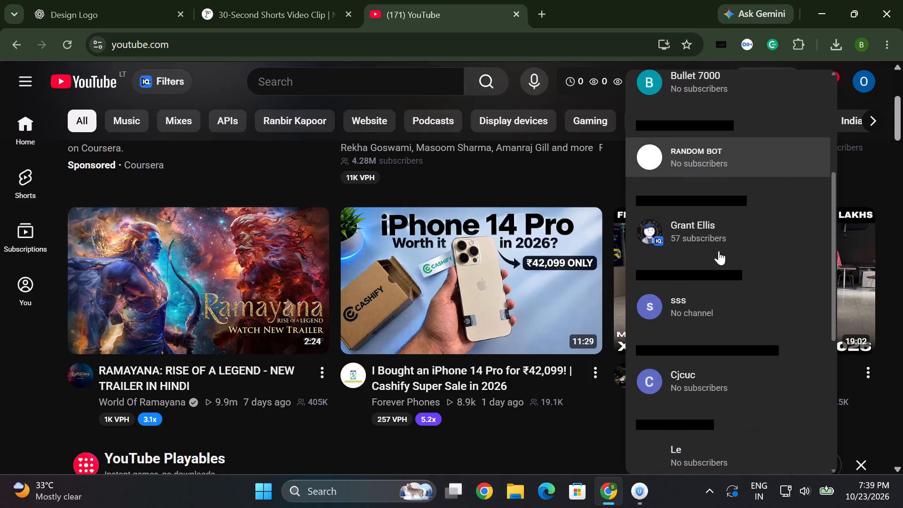
scroll(719, 251, "down", 2)
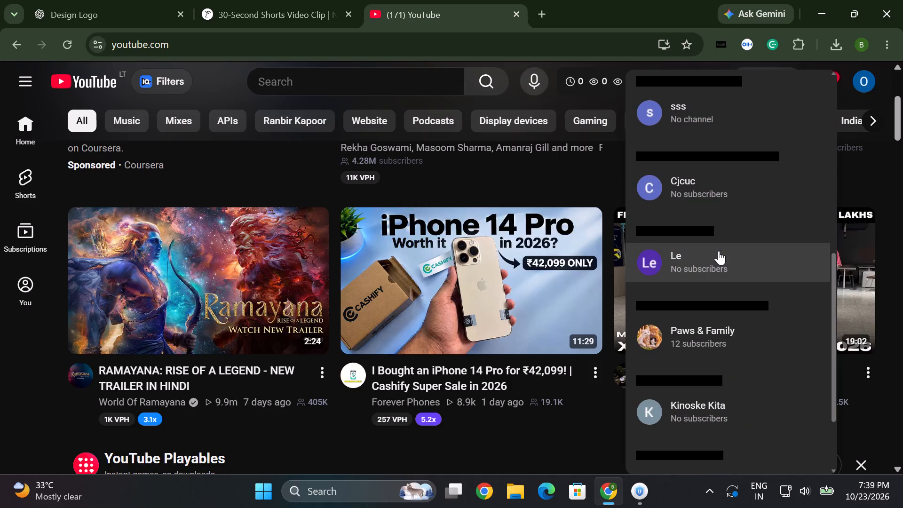
scroll(719, 251, "down", 2)
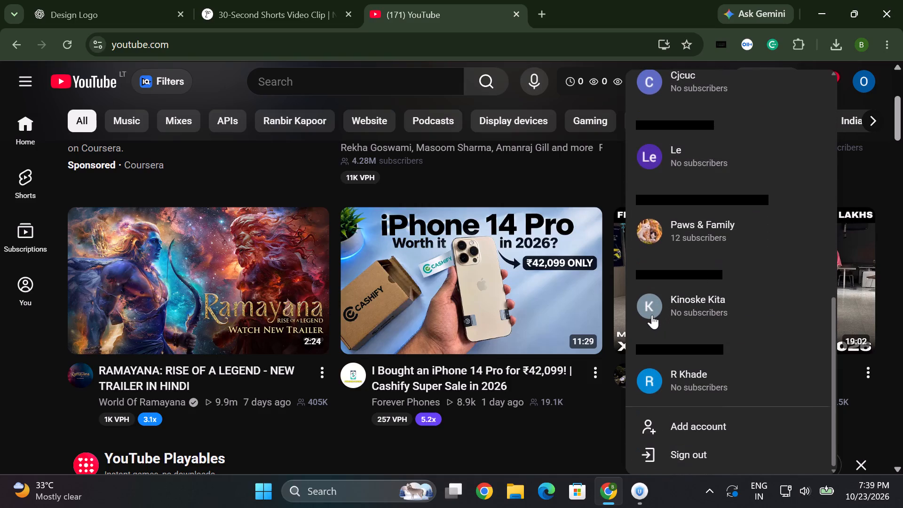
left_click(656, 310)
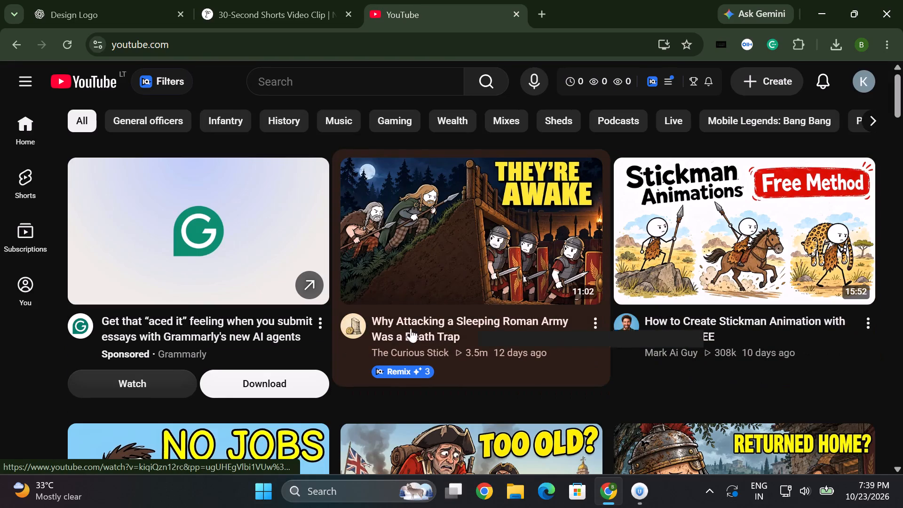
scroll(362, 341, "up", 2)
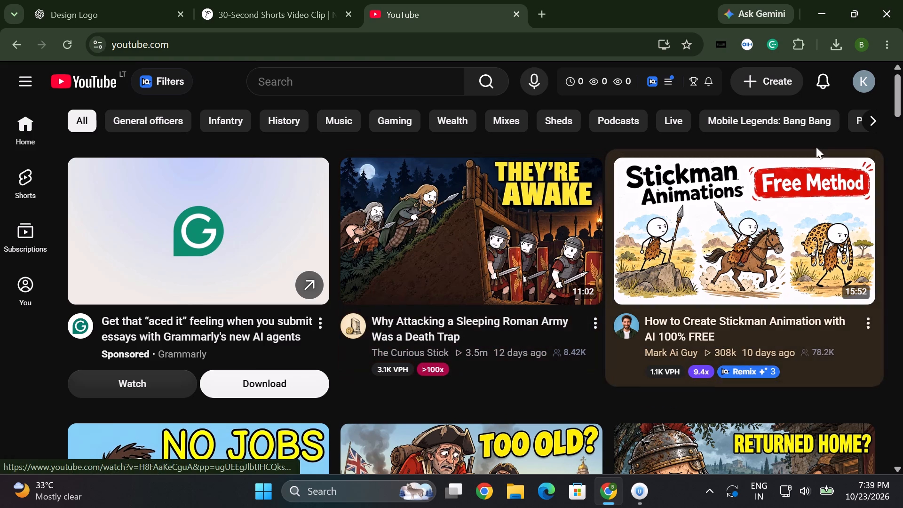
View the K-avatar account's channel page and check its additional channel info and playlists.
left_click(863, 82)
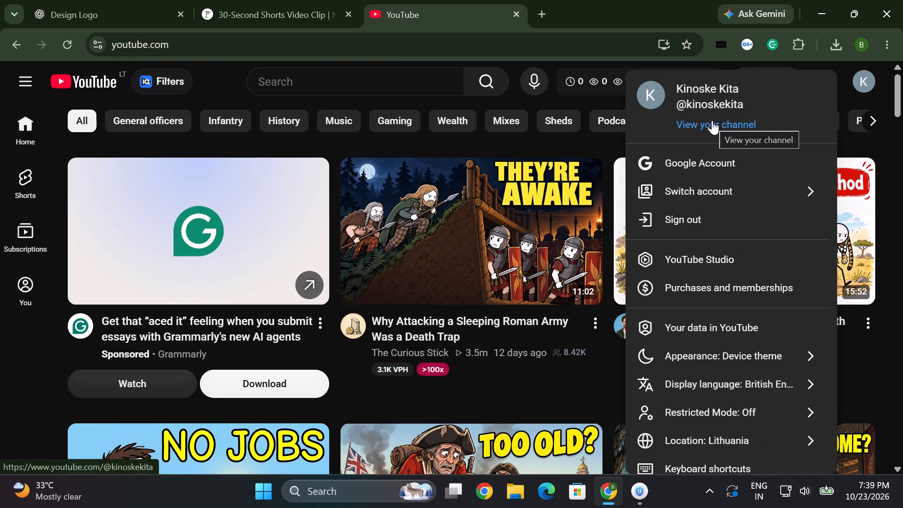
left_click(679, 121)
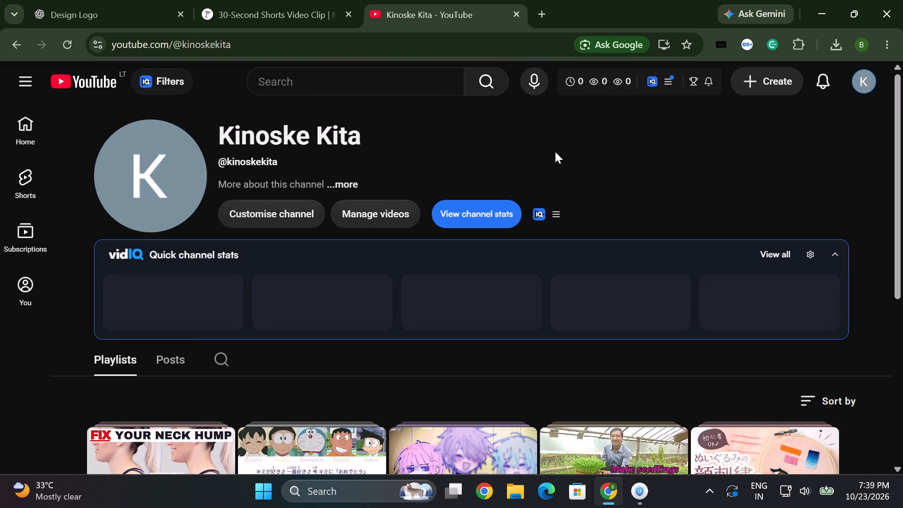
scroll(408, 181, "down", 1)
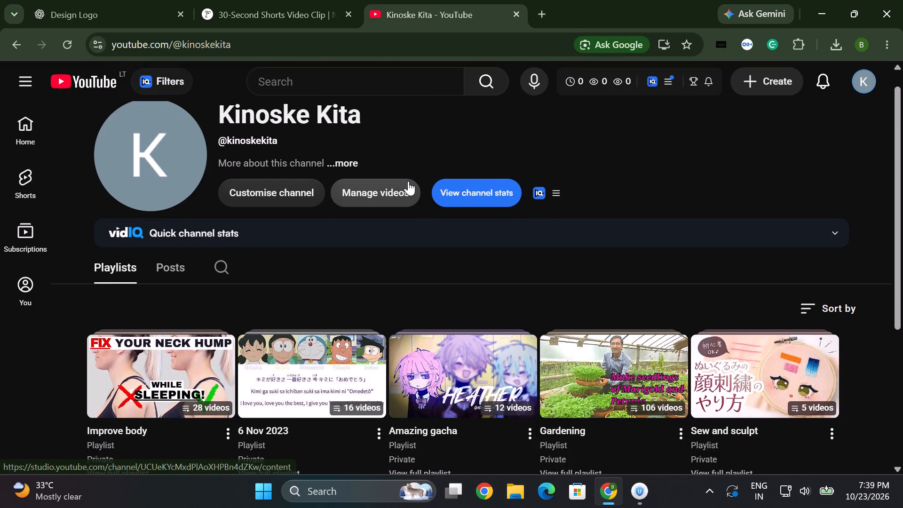
left_click(346, 163)
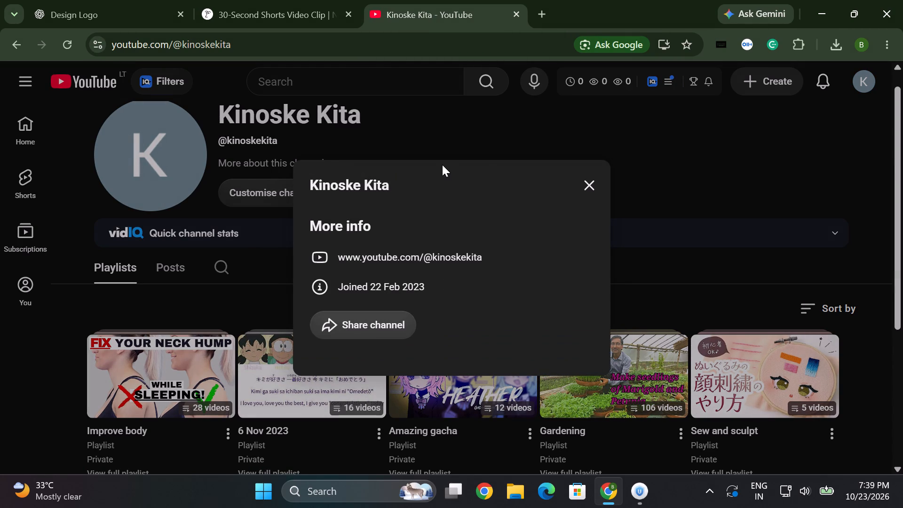
left_click(370, 138)
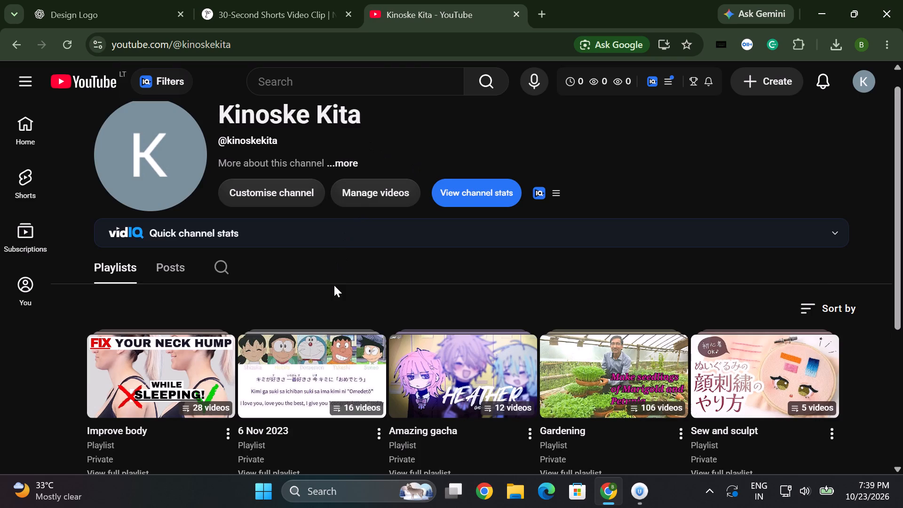
scroll(334, 285, "down", 2)
scroll(334, 285, "up", 2)
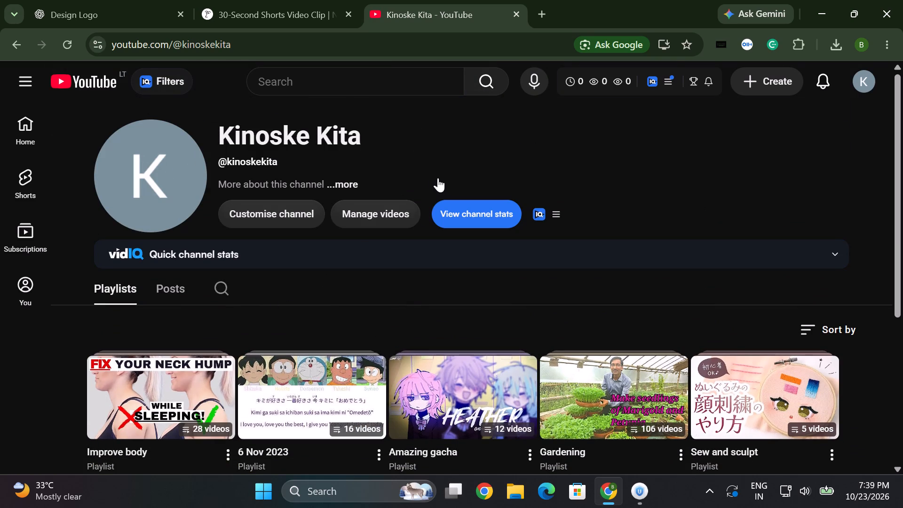
left_click(345, 182)
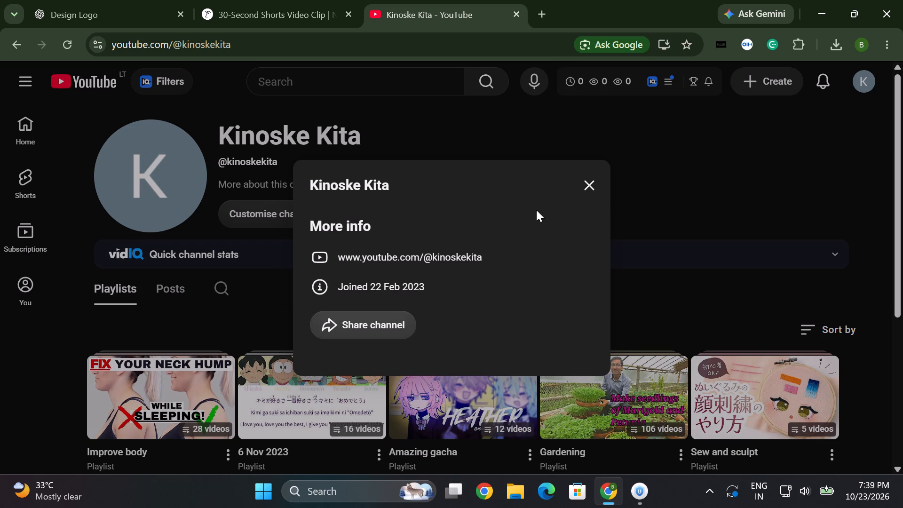
left_click(593, 189)
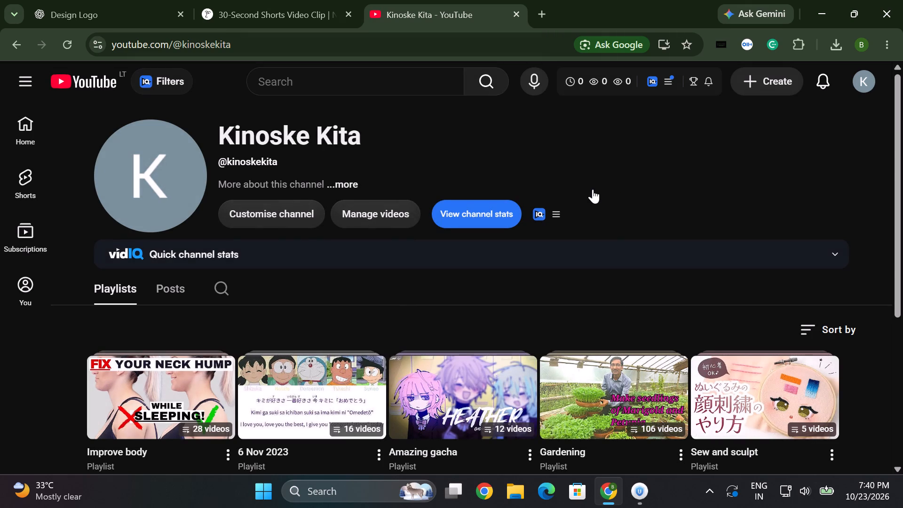
Return to the refreshed YouTube home feed and open YouTube Studio for the K-avatar channel.
left_click(38, 129)
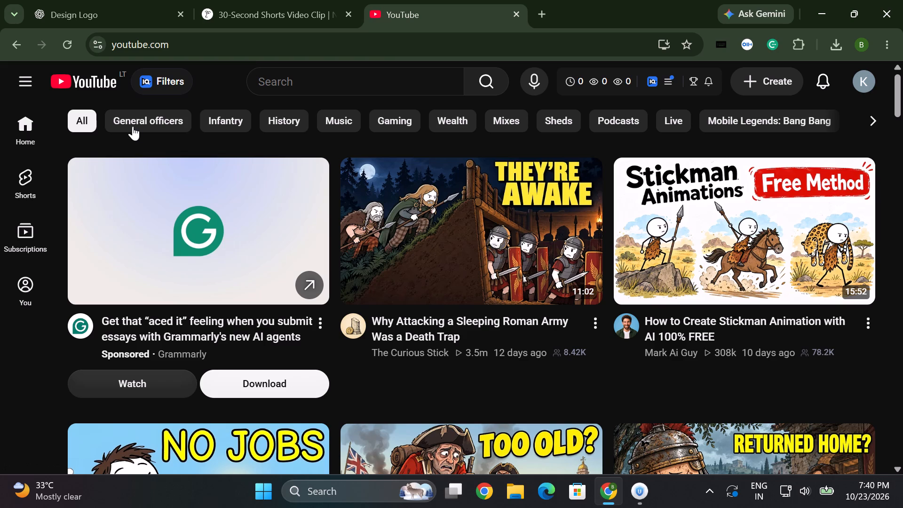
left_click(29, 137)
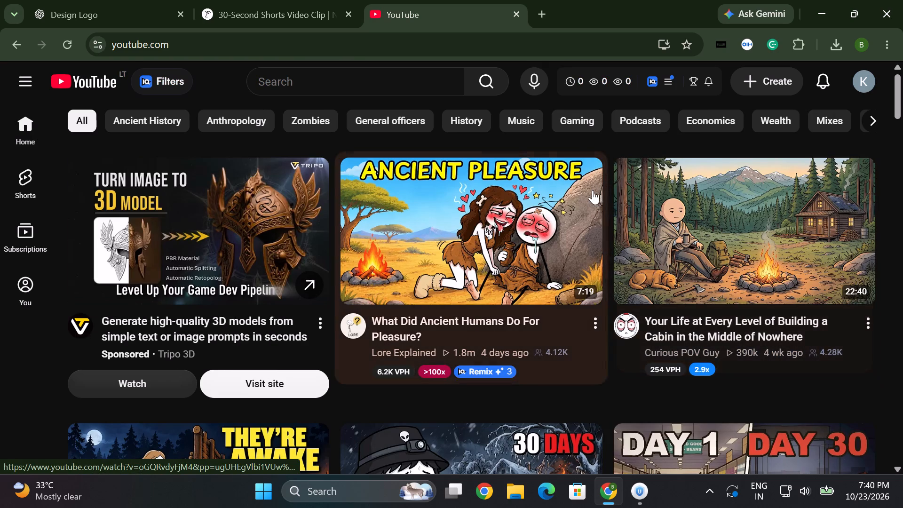
left_click(861, 87)
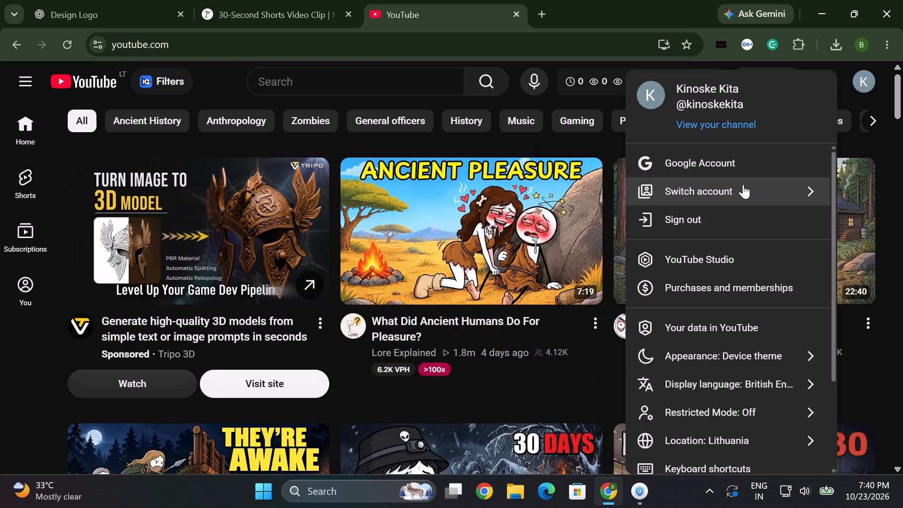
left_click(681, 257)
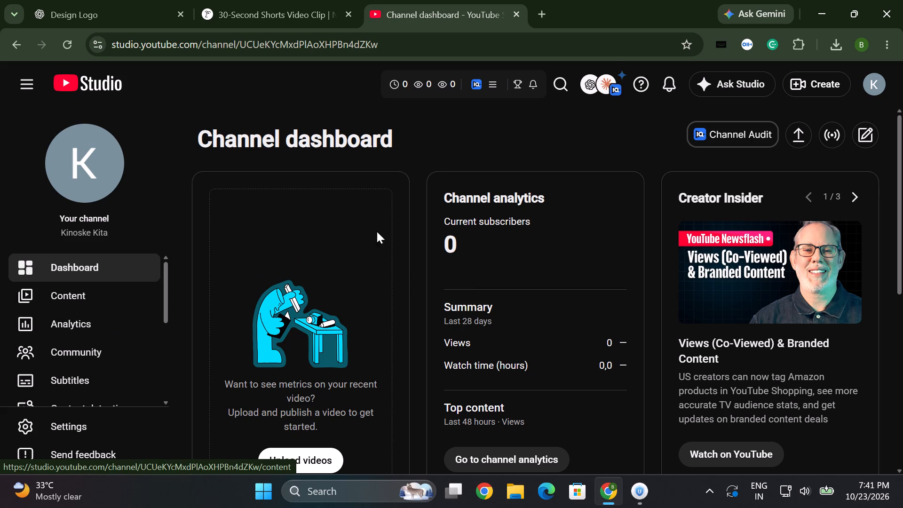
Look through the channel dashboard's full list of Studio sections, from Dashboard down to the vidIQ tools.
scroll(87, 335, "down", 2)
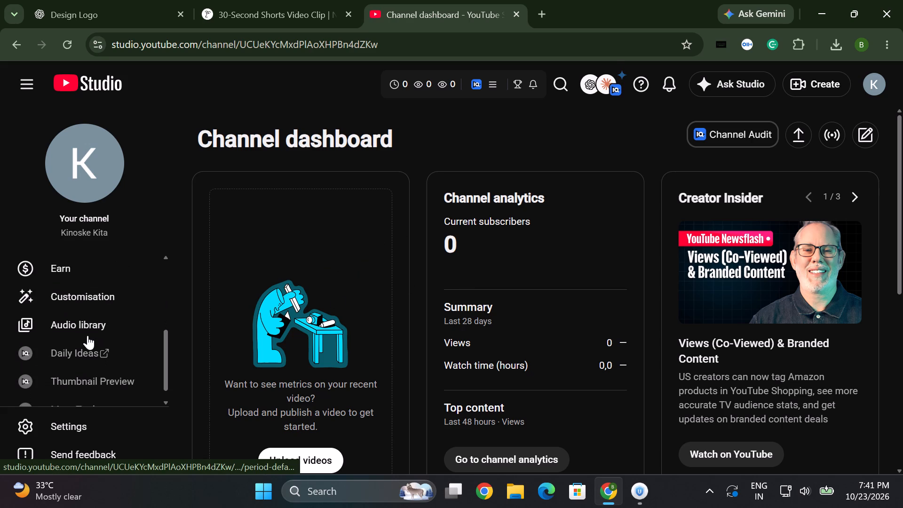
scroll(87, 335, "down", 2)
scroll(87, 335, "up", 3)
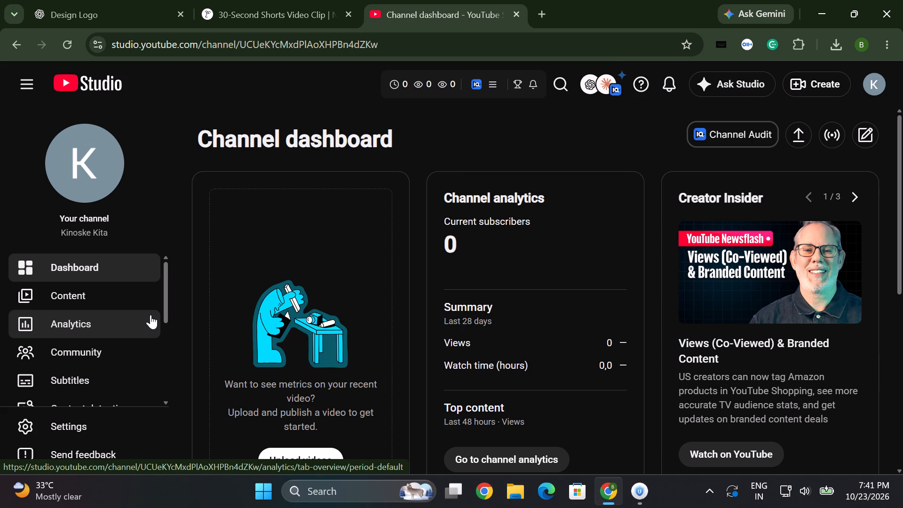
scroll(122, 295, "down", 2)
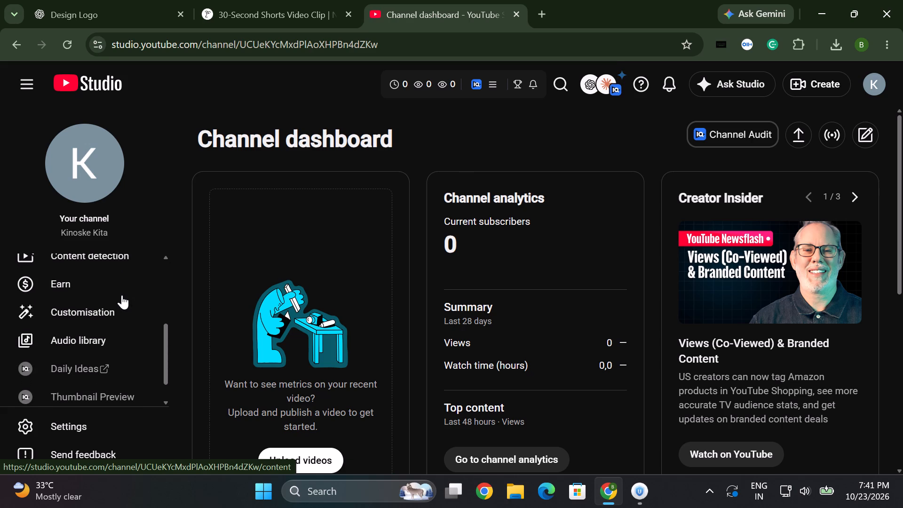
scroll(122, 295, "down", 2)
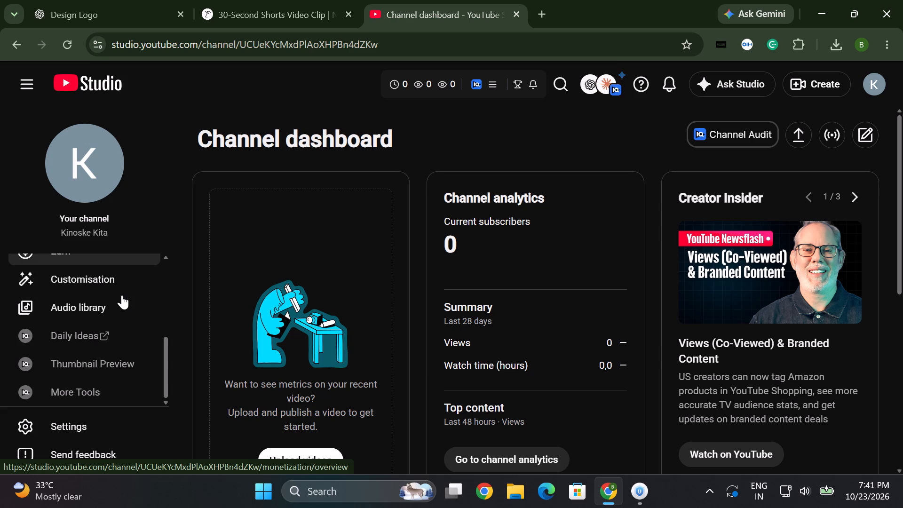
scroll(122, 295, "up", 3)
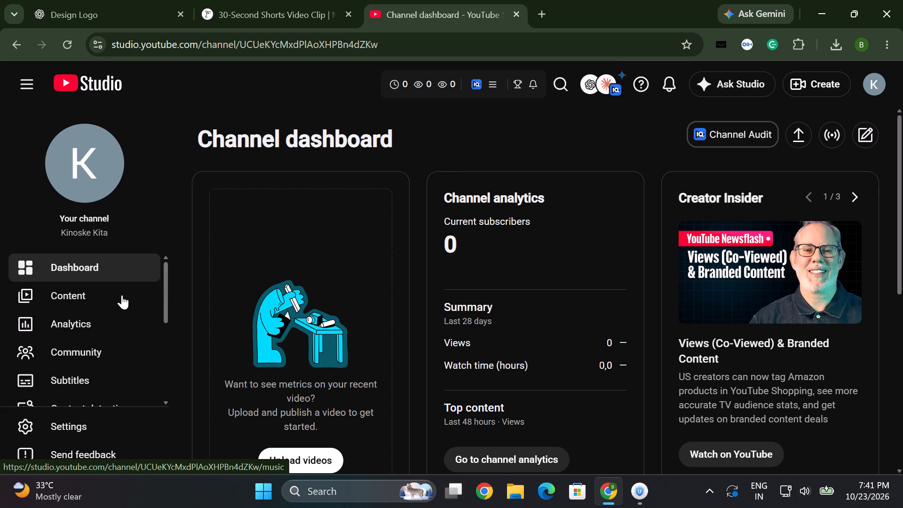
scroll(109, 321, "down", 2)
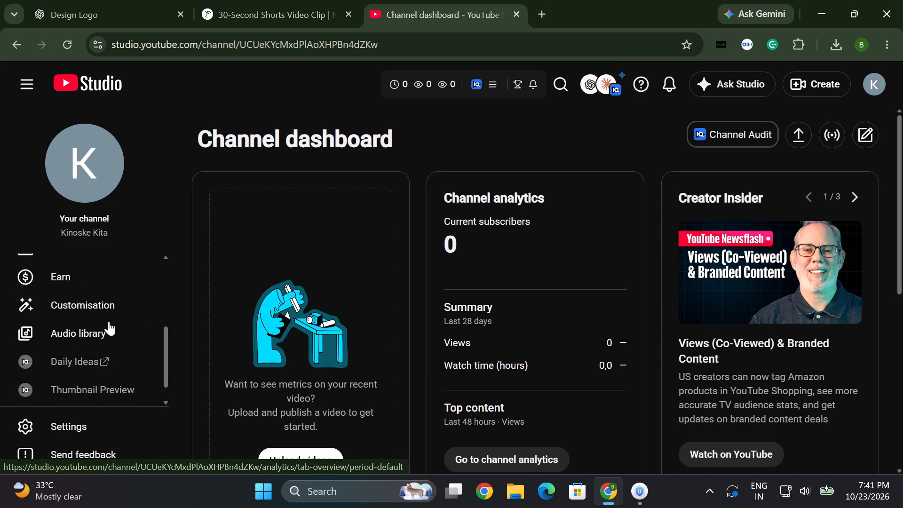
scroll(109, 321, "down", 2)
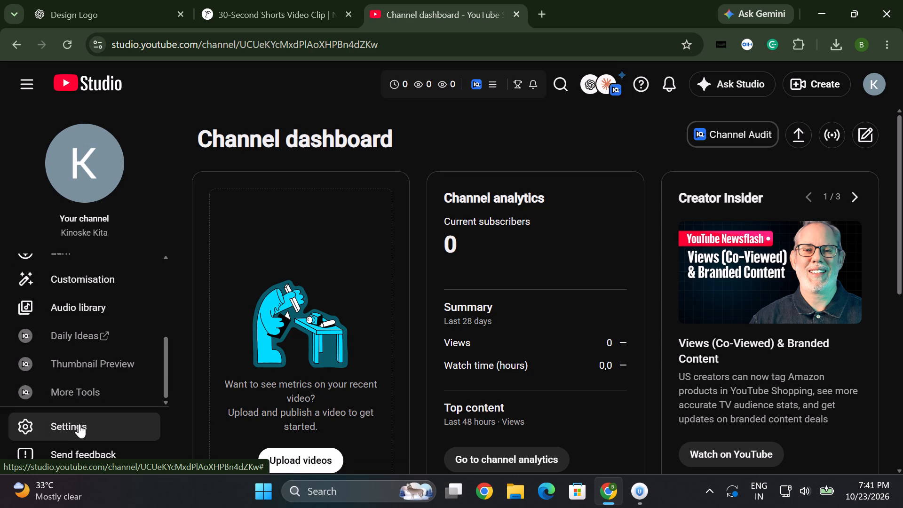
Open the Studio settings and look through Creator demographics, Community moderation, Upload defaults and the channel's basic info.
left_click(78, 425)
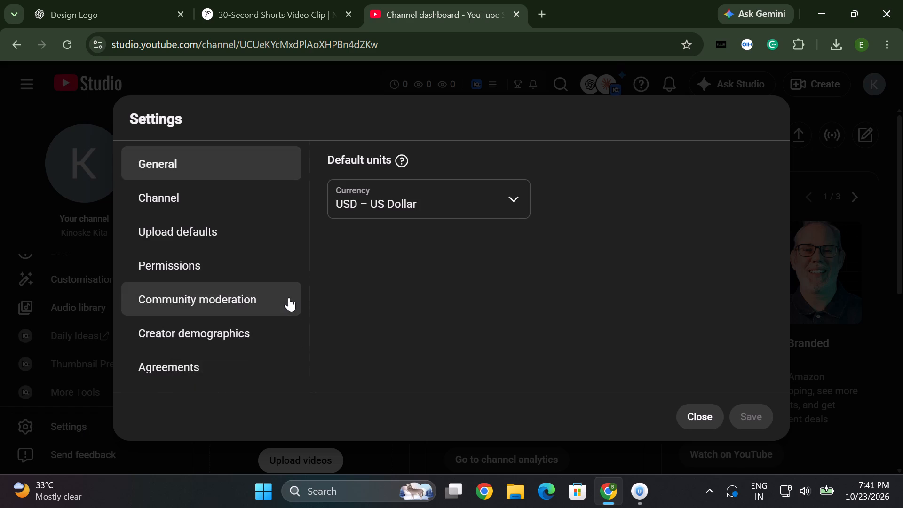
left_click(221, 338)
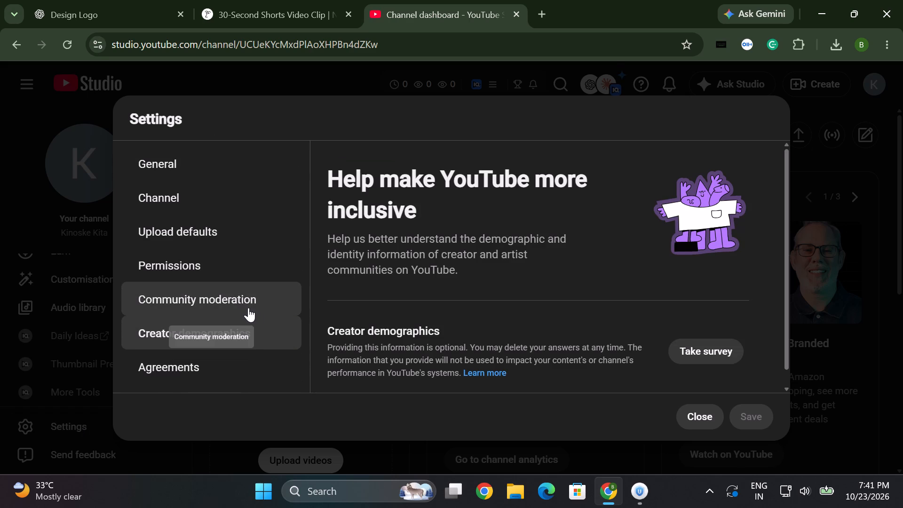
left_click(239, 299)
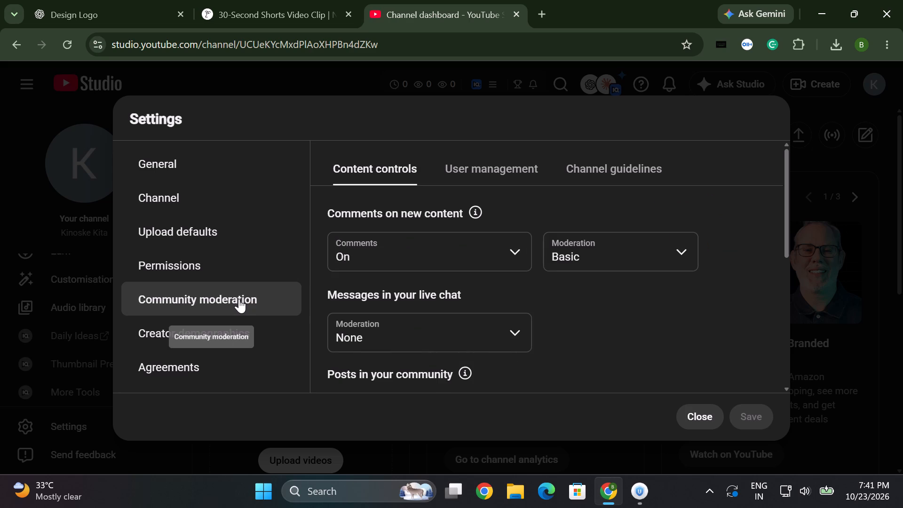
left_click(238, 229)
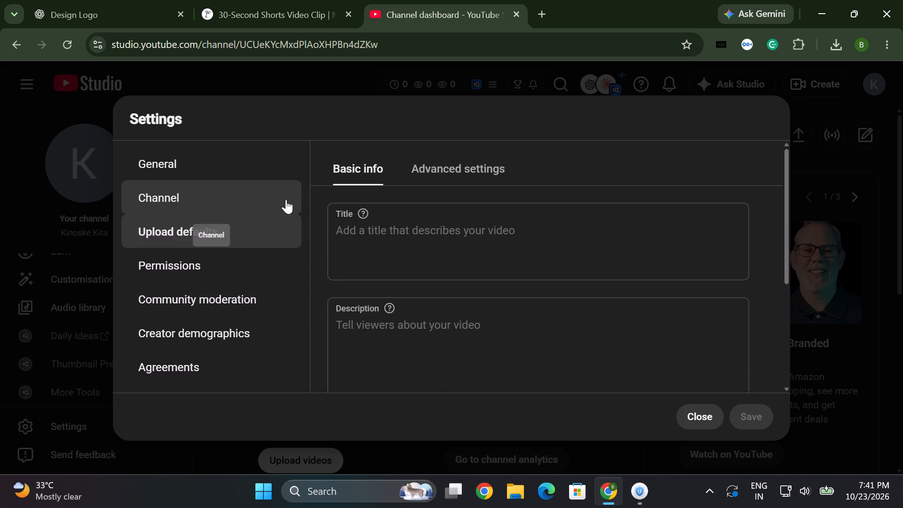
left_click(203, 198)
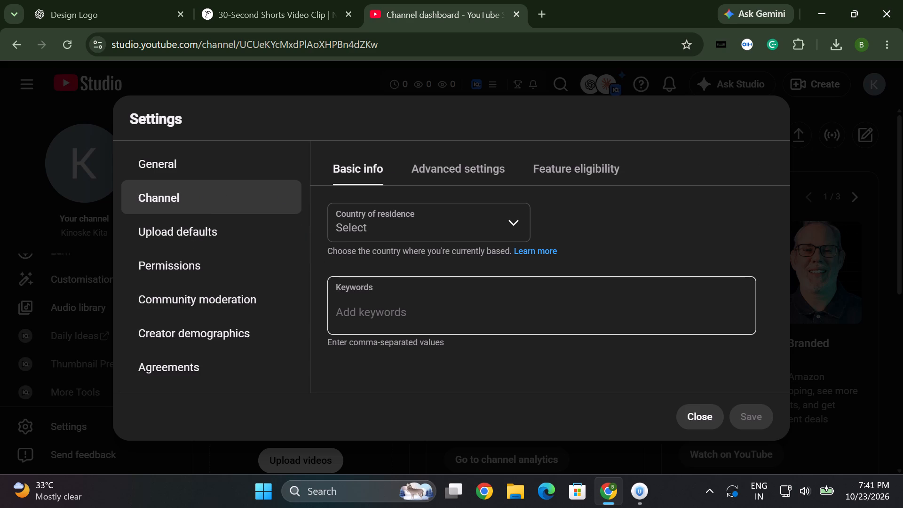
scroll(370, 303, "down", 1)
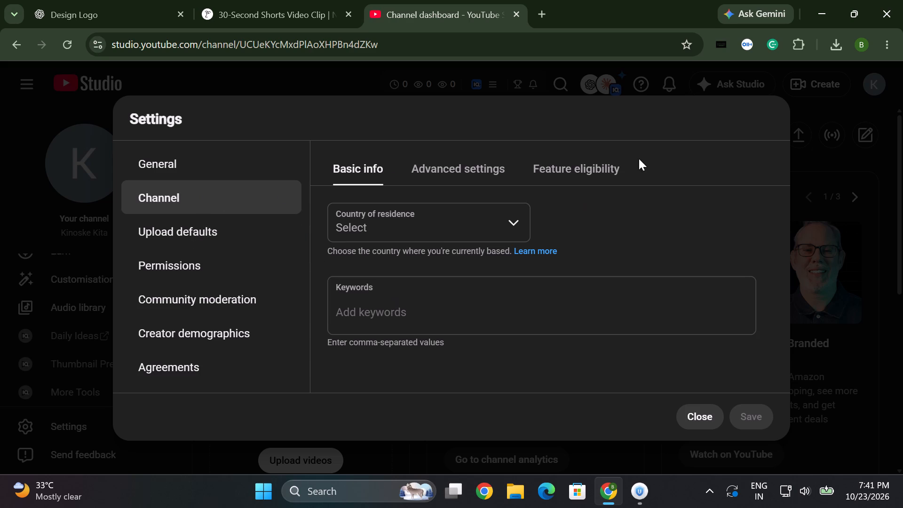
In the channel's advanced settings, set the audience to "No, set this channel as not Made for Kids".
left_click(439, 169)
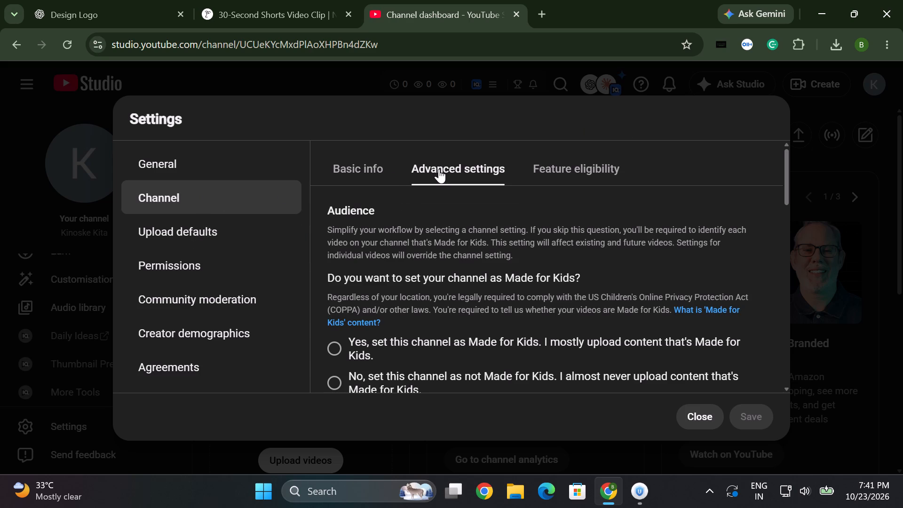
scroll(439, 169, "down", 2)
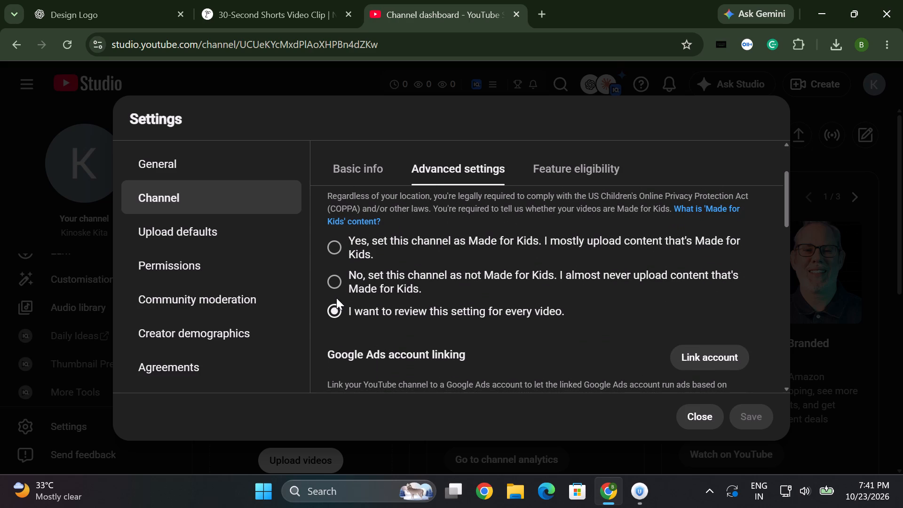
left_click(341, 272)
Review the remaining advanced channel settings, from Google Ads account linking and captions to third-party training and other settings.
scroll(568, 294, "down", 3)
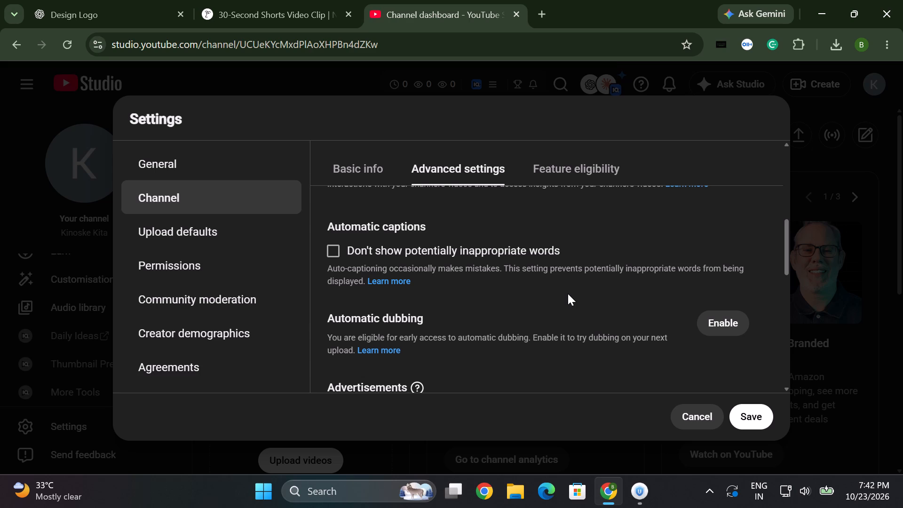
scroll(568, 294, "down", 3)
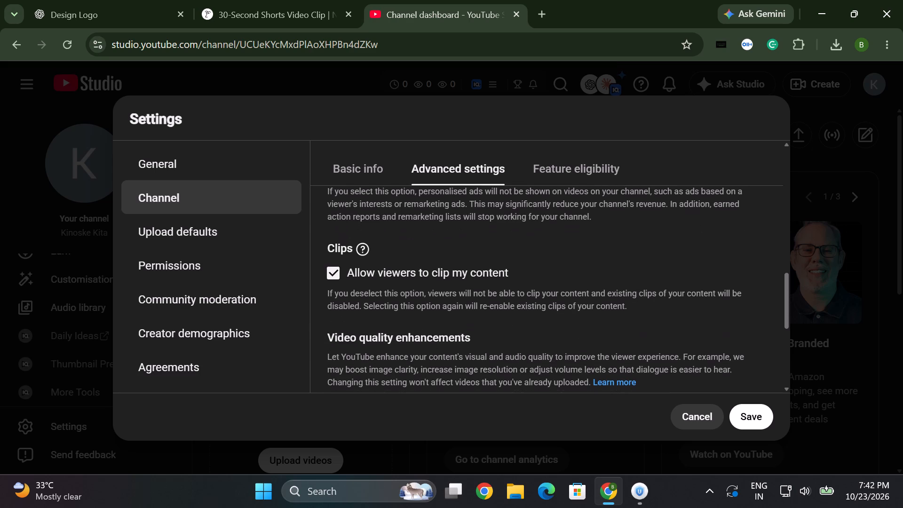
scroll(568, 294, "up", 2)
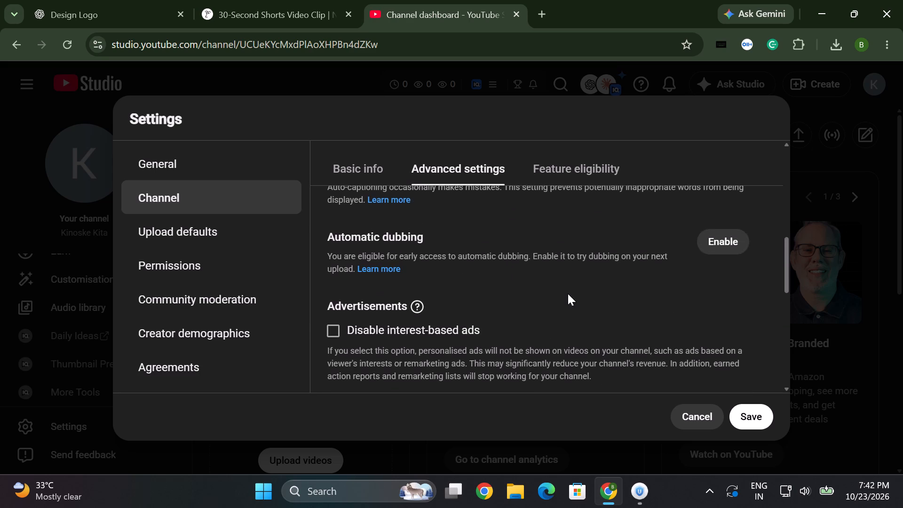
scroll(568, 294, "up", 1)
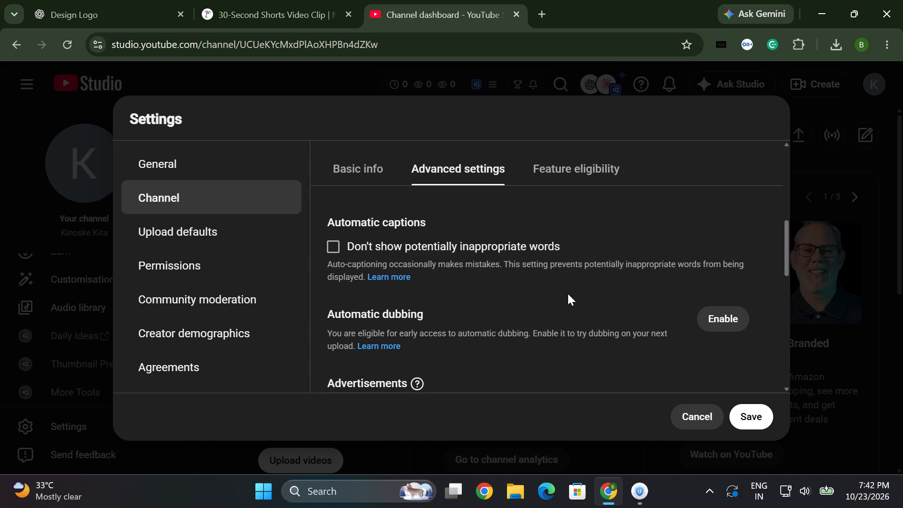
scroll(568, 294, "down", 3)
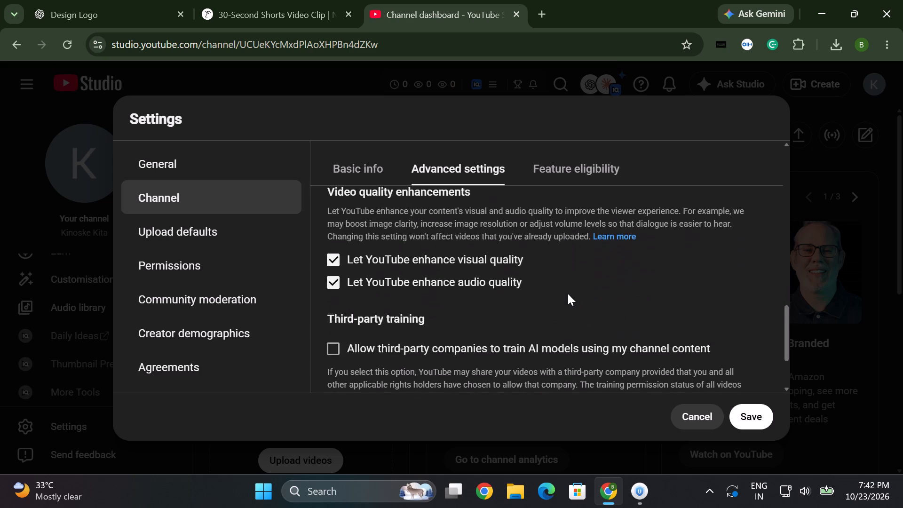
scroll(568, 294, "down", 3)
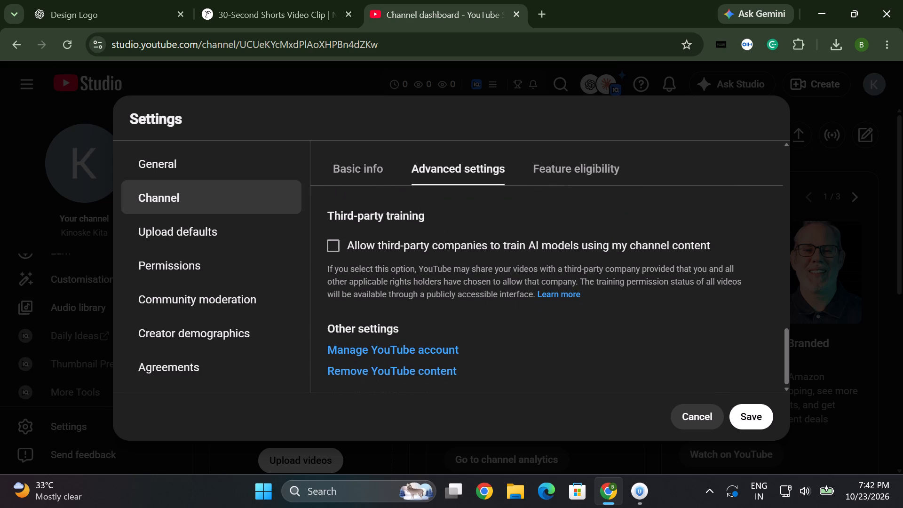
scroll(559, 331, "up", 1)
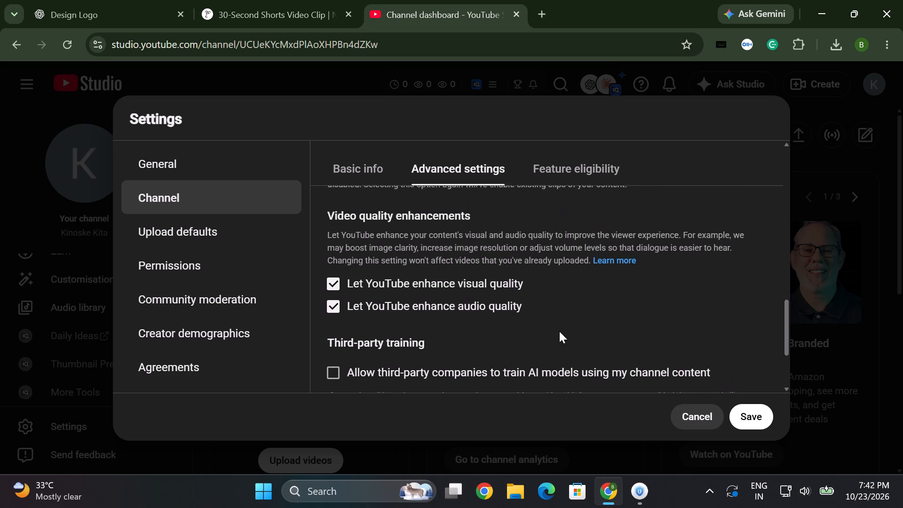
scroll(559, 331, "up", 3)
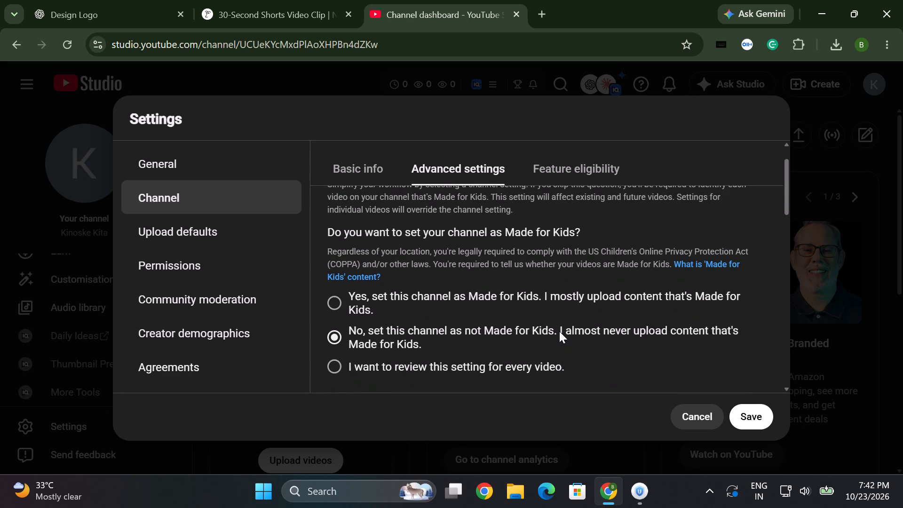
scroll(559, 331, "up", 1)
scroll(559, 331, "down", 2)
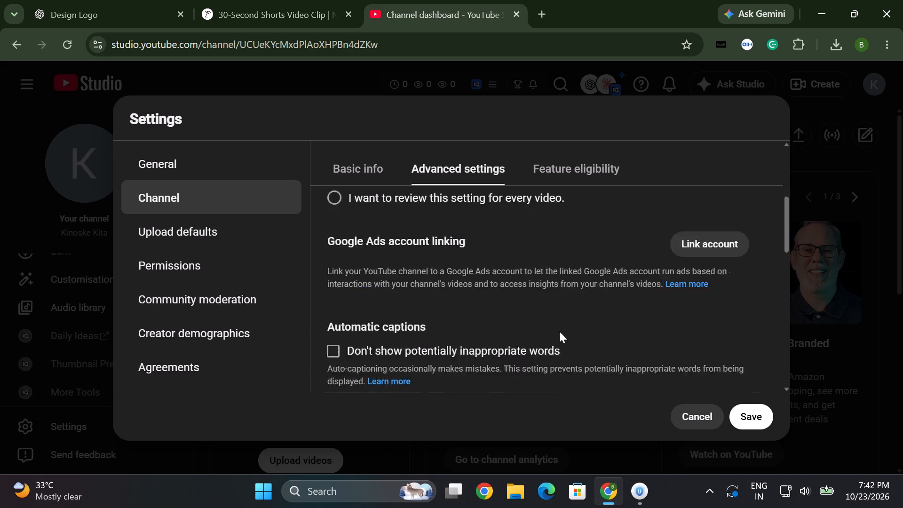
Save the changed channel settings.
left_click(748, 410)
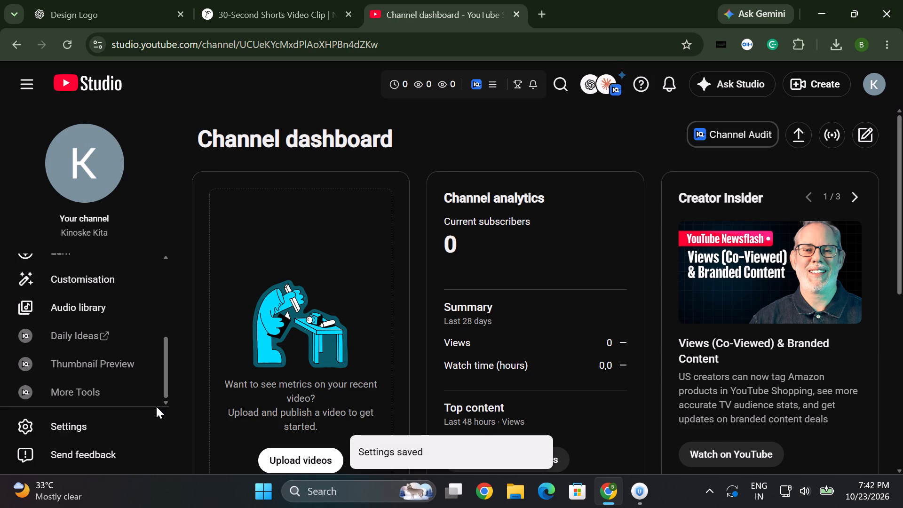
Reopen the channel settings, check the Intermediate features requirements under Feature eligibility and start the phone number verification.
left_click(91, 419)
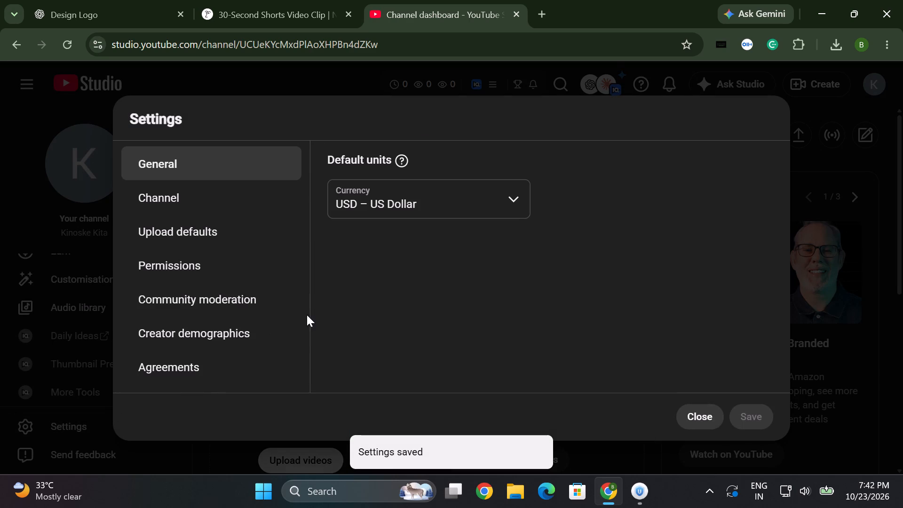
left_click(206, 196)
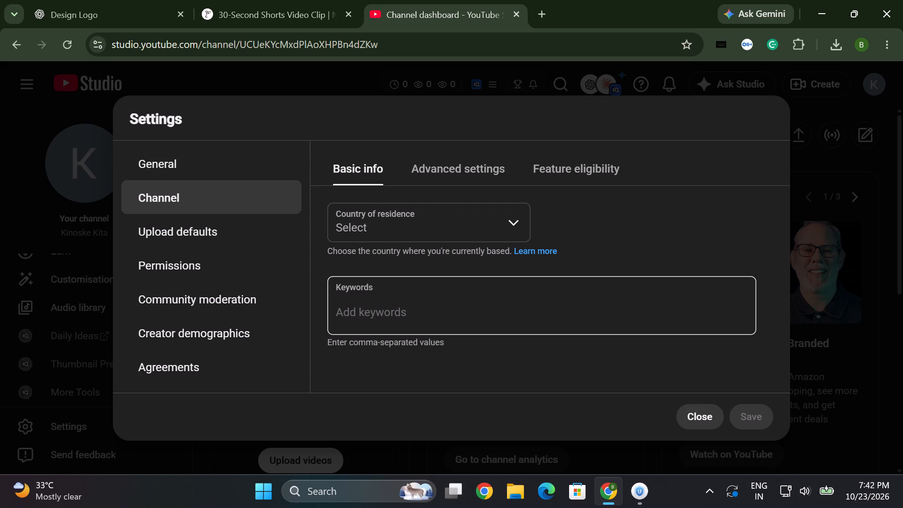
scroll(414, 310, "down", 1)
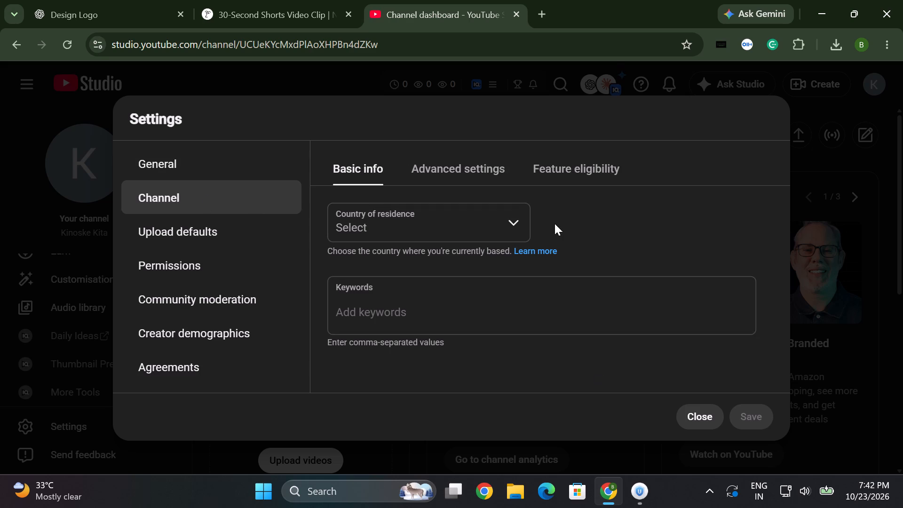
left_click(596, 161)
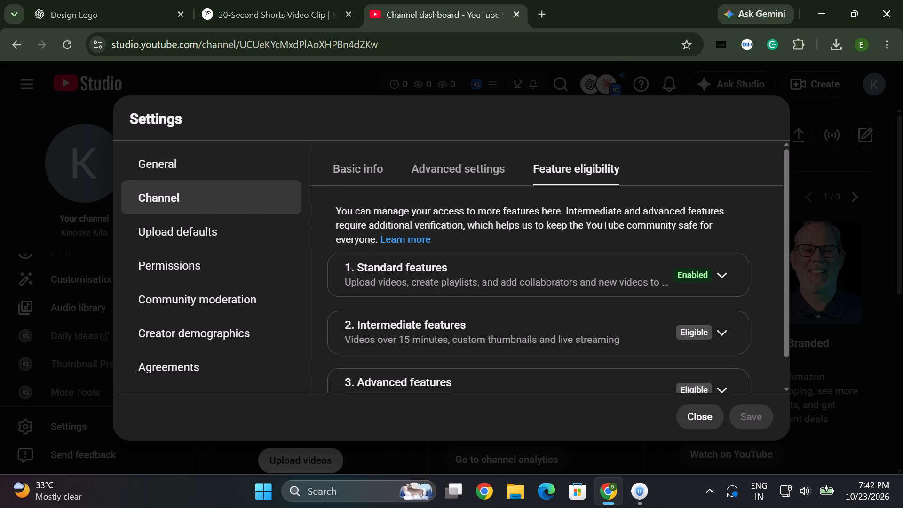
scroll(537, 252, "down", 1)
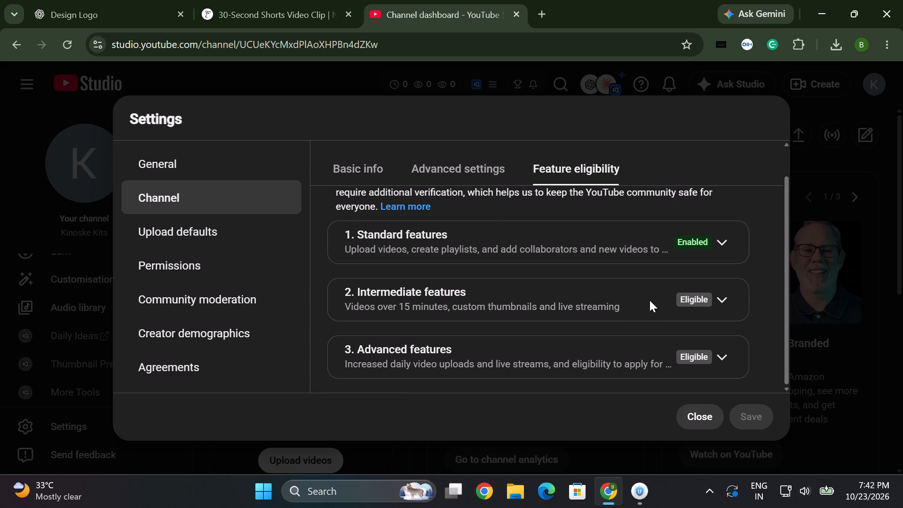
left_click(693, 305)
left_click(722, 295)
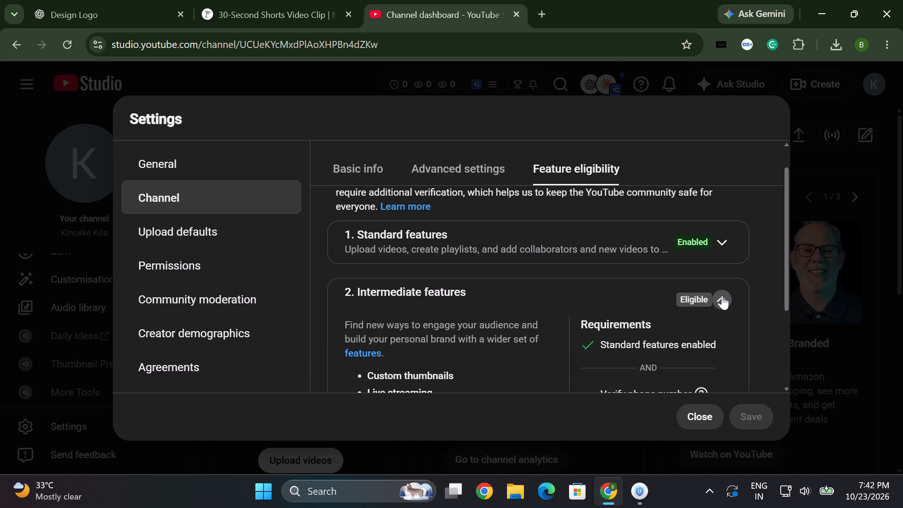
scroll(636, 306, "down", 2)
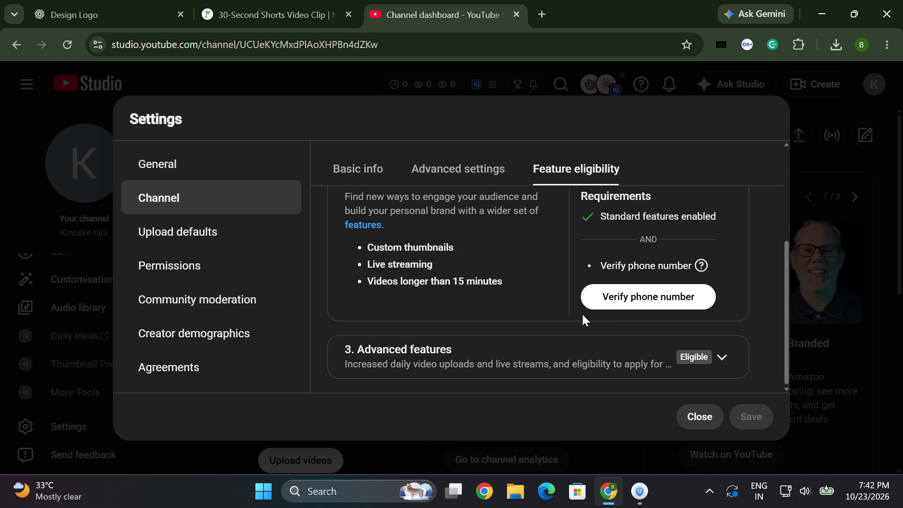
scroll(582, 314, "up", 1)
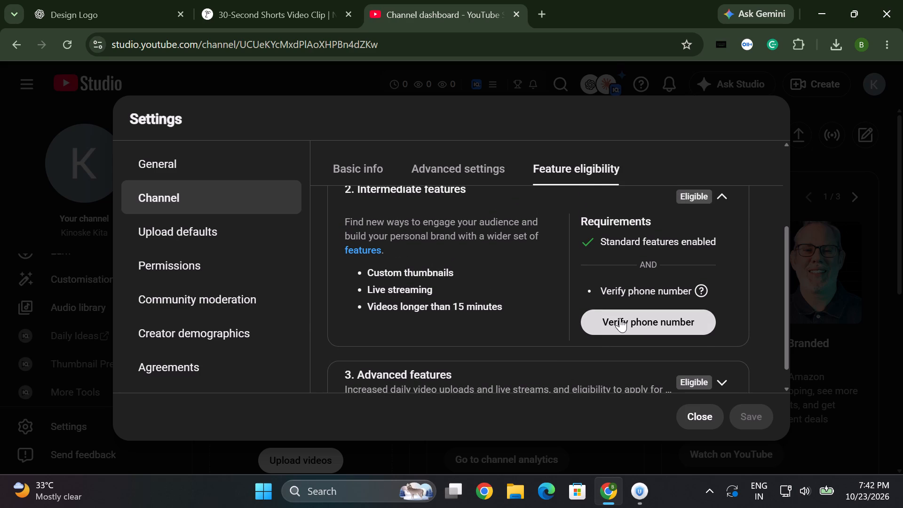
scroll(570, 329, "up", 1)
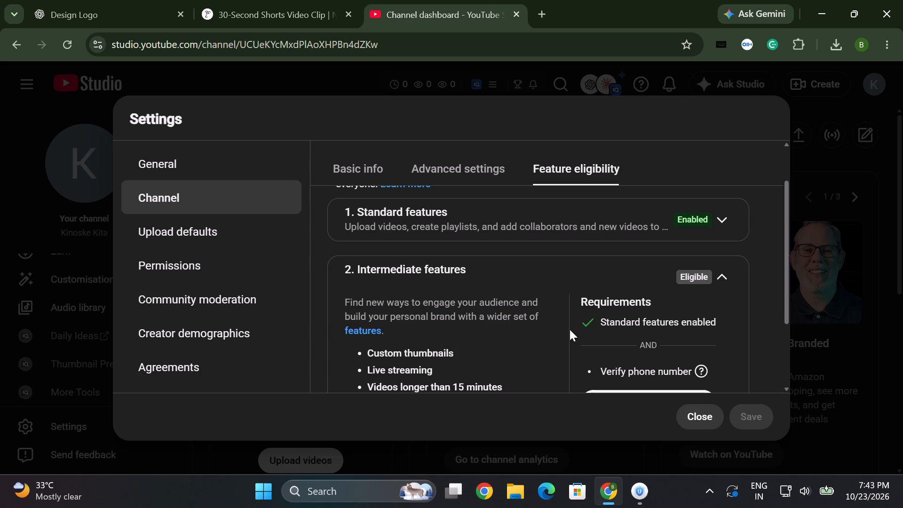
scroll(570, 329, "down", 2)
left_click(635, 293)
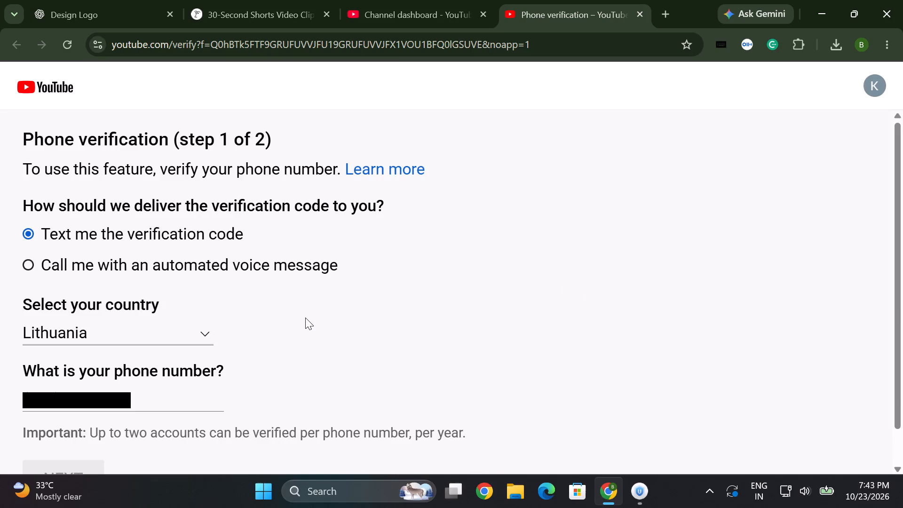
Set the country for the phone verification to India.
left_click(207, 333)
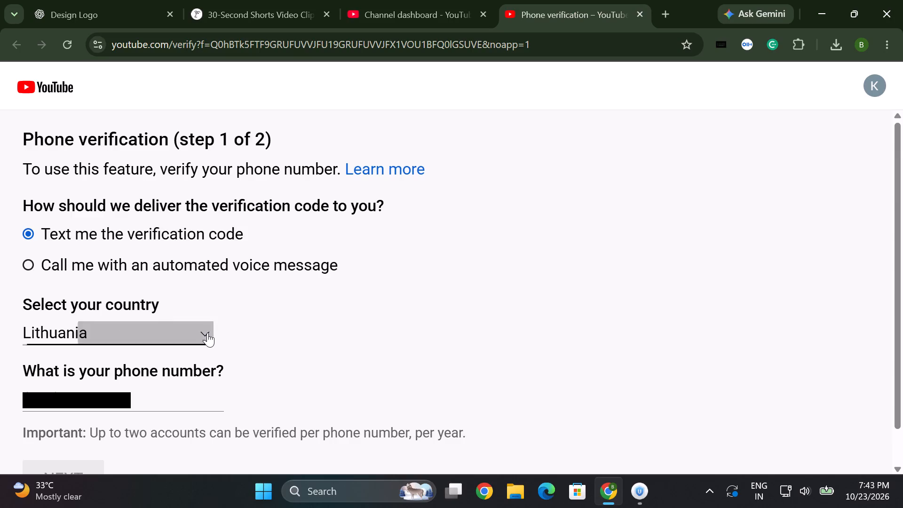
scroll(141, 393, "down", 2)
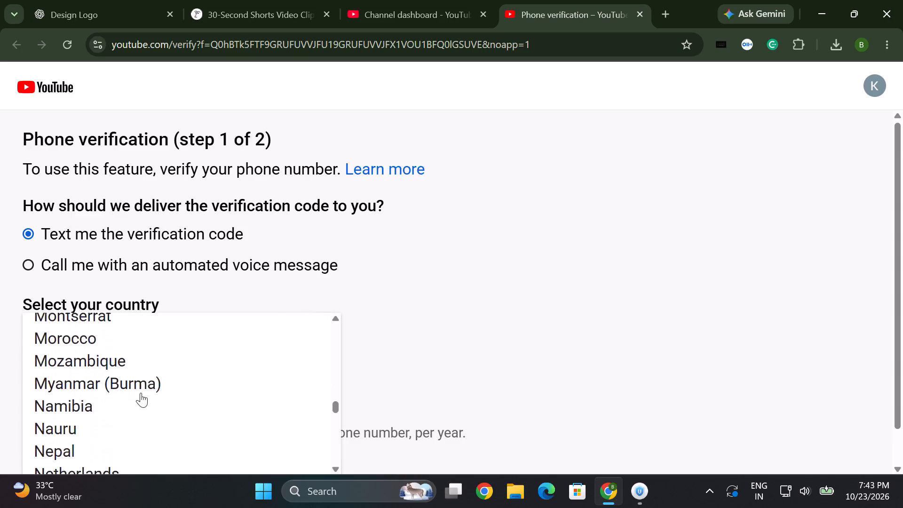
scroll(141, 393, "down", 3)
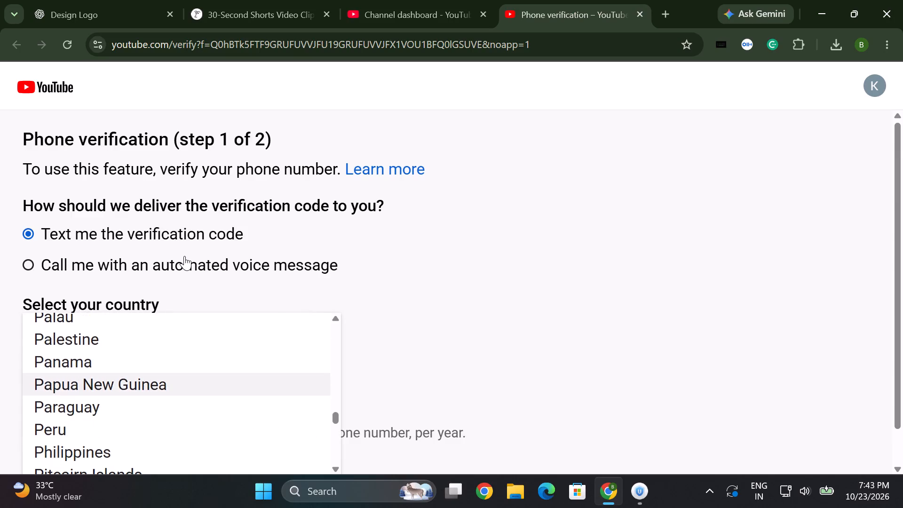
scroll(184, 256, "down", 4)
scroll(184, 256, "up", 2)
scroll(216, 367, "up", 1)
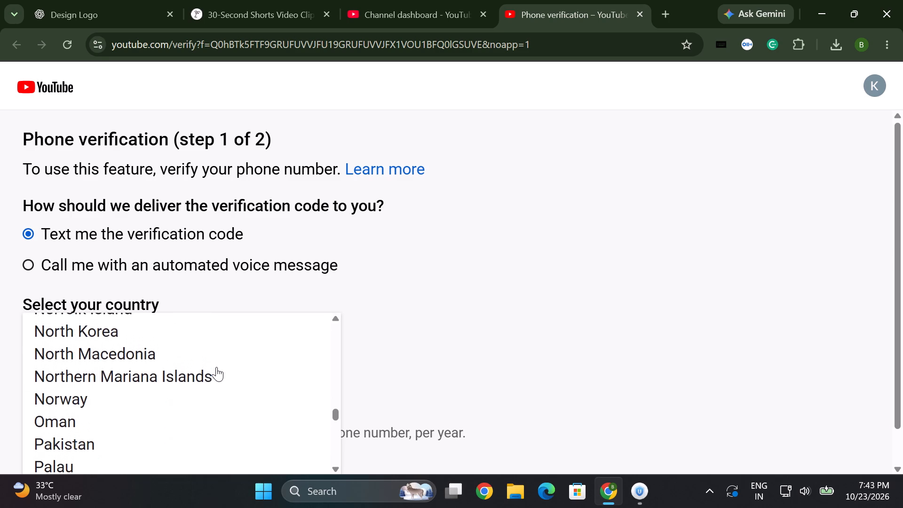
scroll(216, 367, "up", 5)
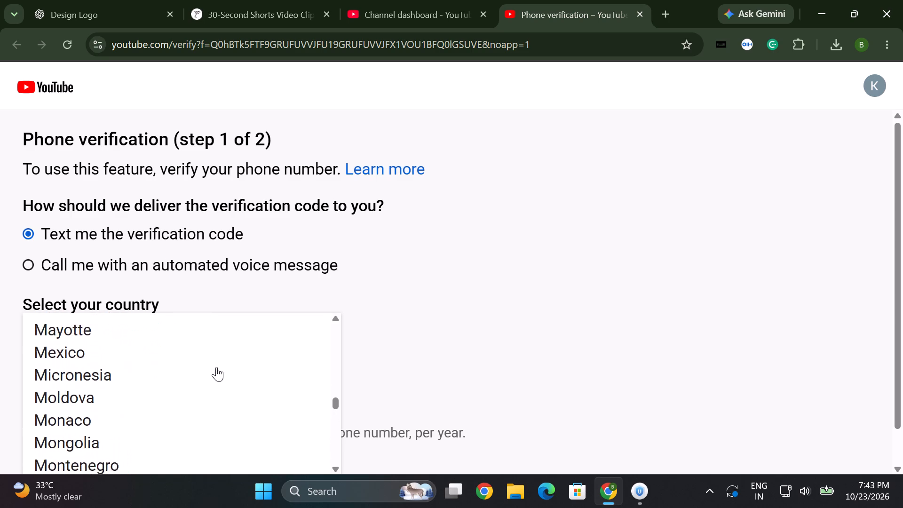
scroll(216, 367, "up", 4)
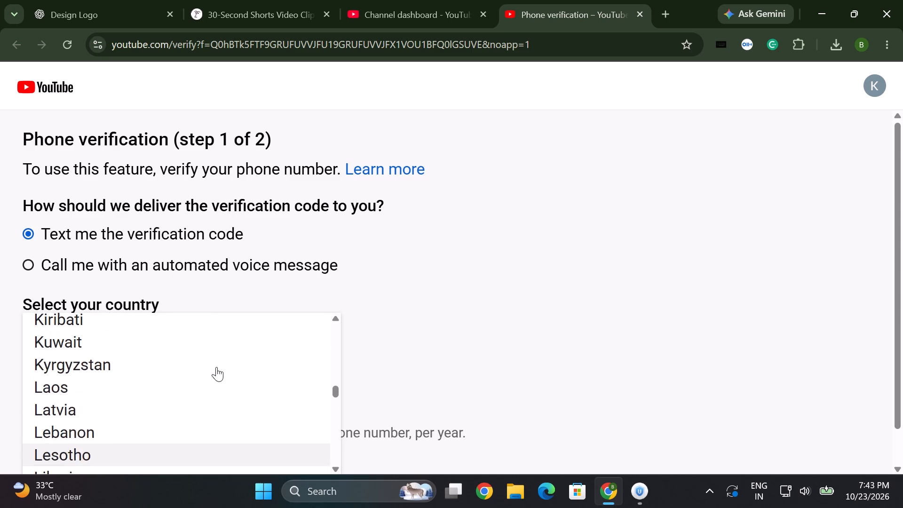
scroll(216, 367, "up", 2)
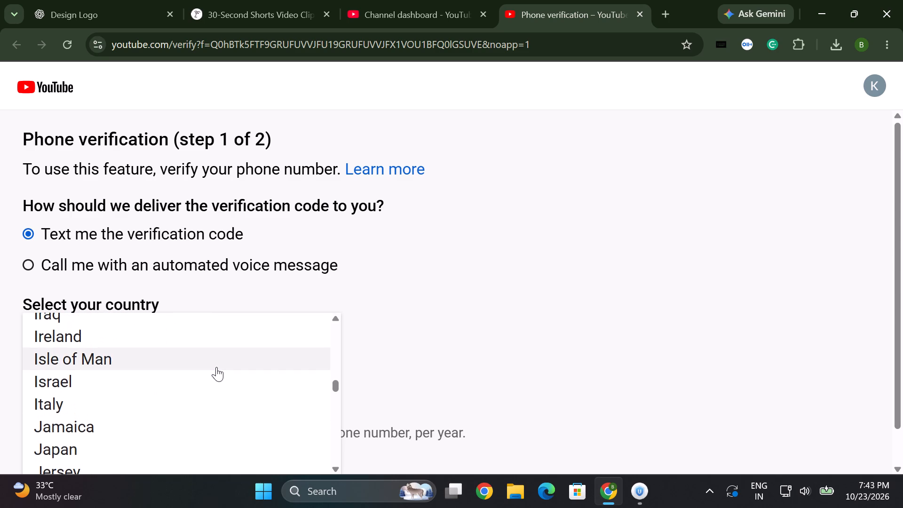
scroll(216, 367, "up", 2)
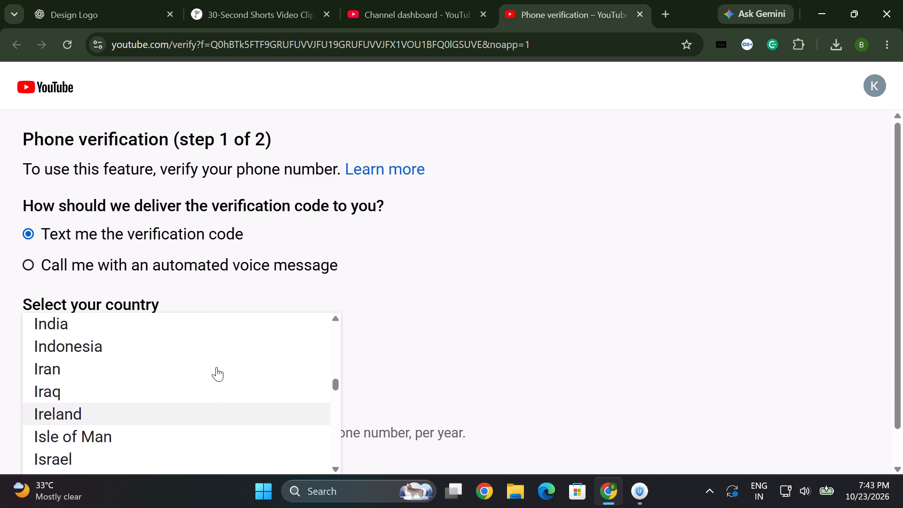
scroll(216, 367, "up", 1)
left_click(174, 356)
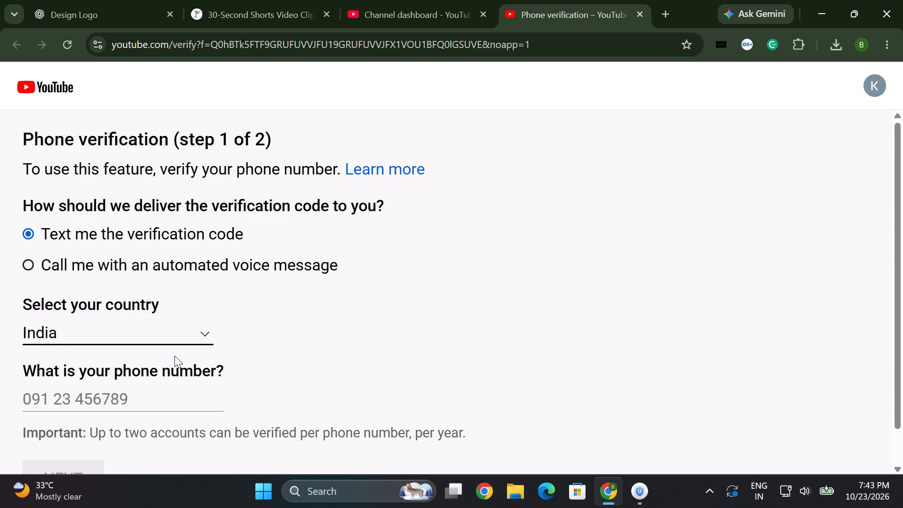
Enter the phone number that should receive the verification code by text.
scroll(122, 407, "down", 1)
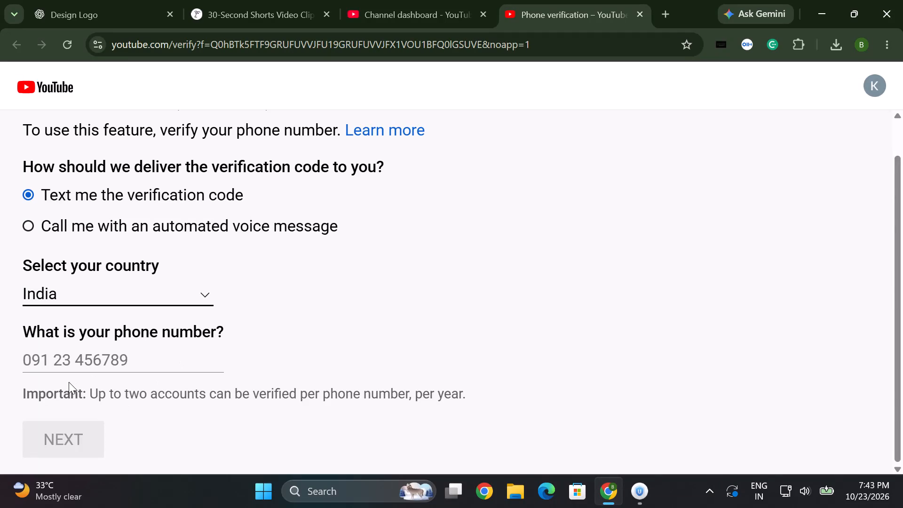
left_click(132, 360)
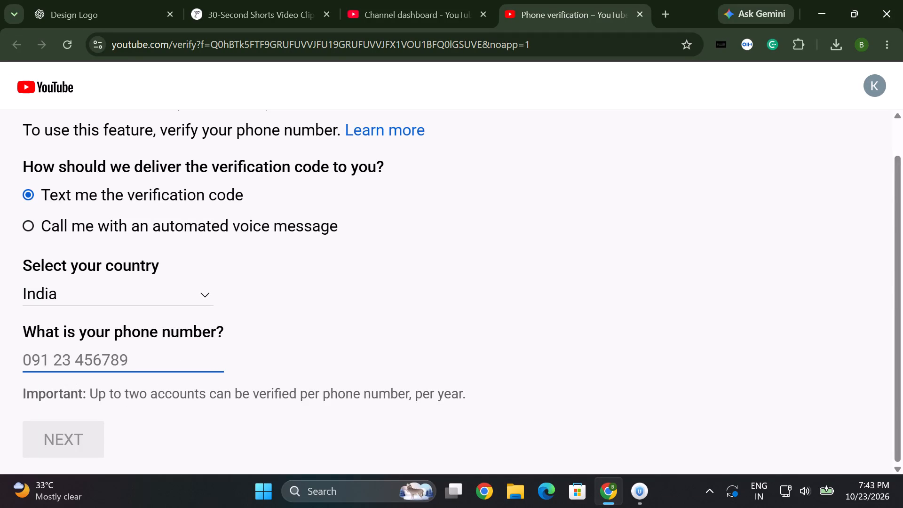
key("BackSpace")
left_click(69, 361)
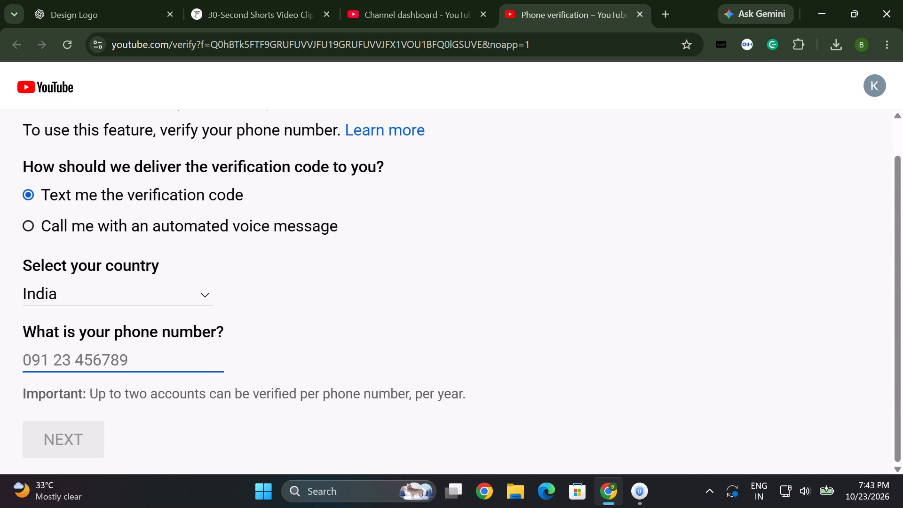
key("o")
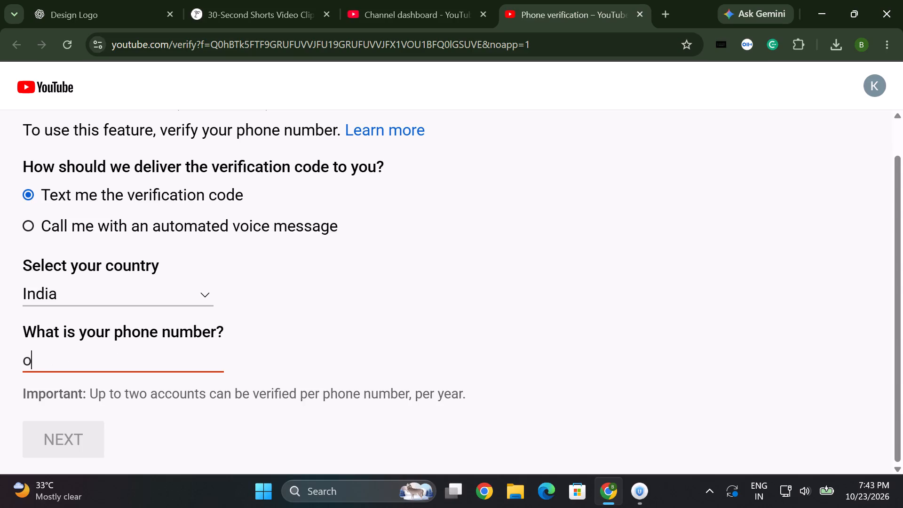
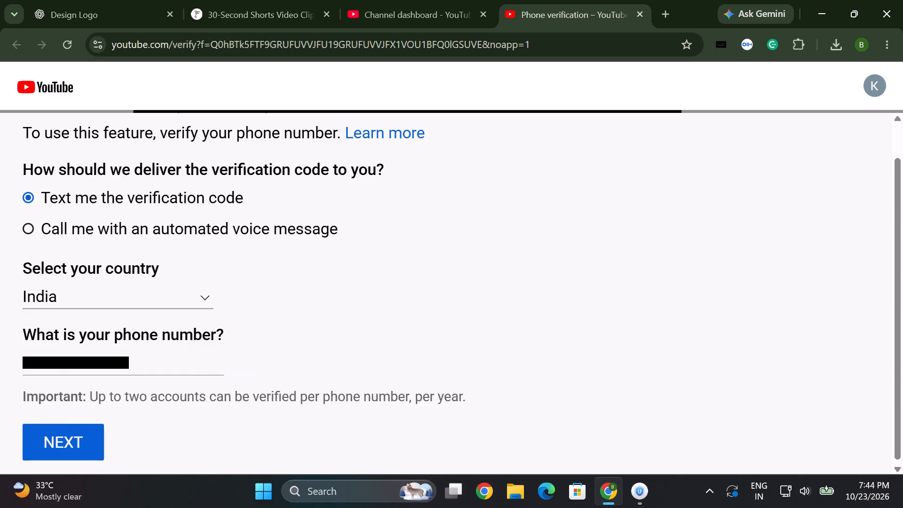
Abandon the phone number verification and close the channel settings.
left_click(148, 353)
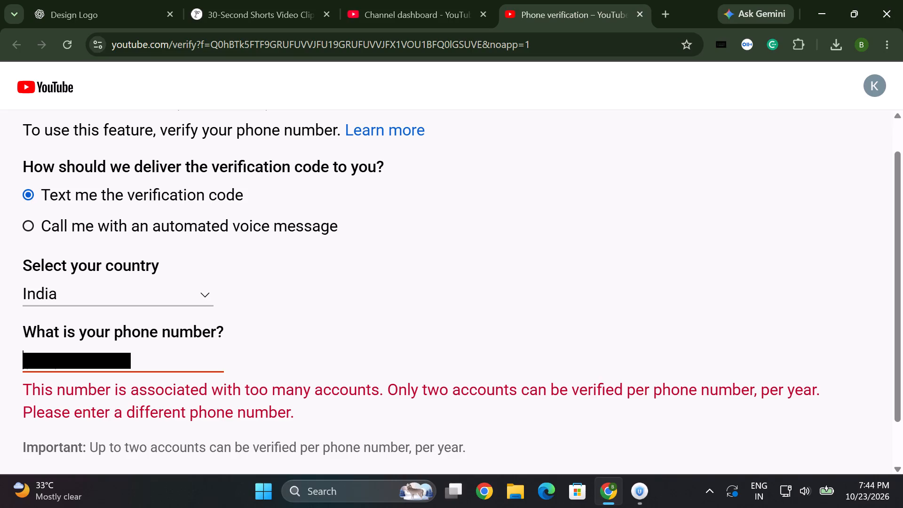
left_click(638, 13)
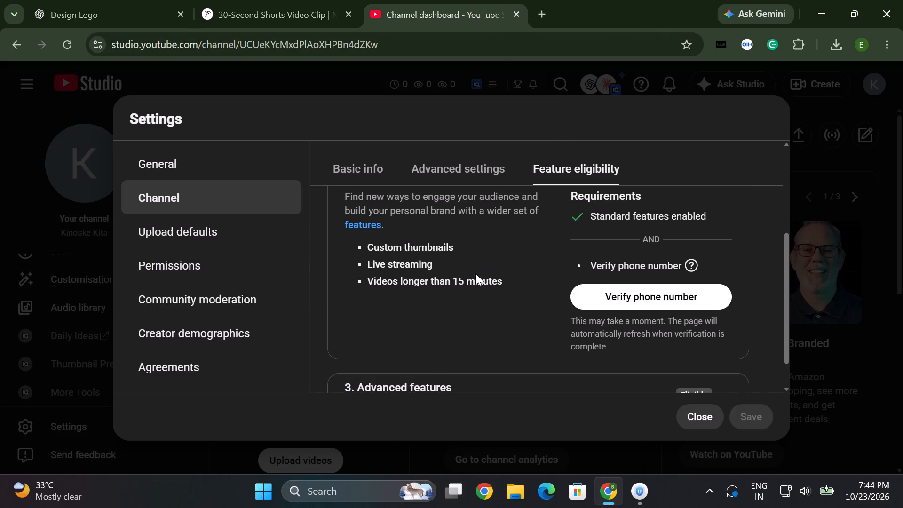
scroll(475, 273, "down", 2)
scroll(475, 273, "up", 1)
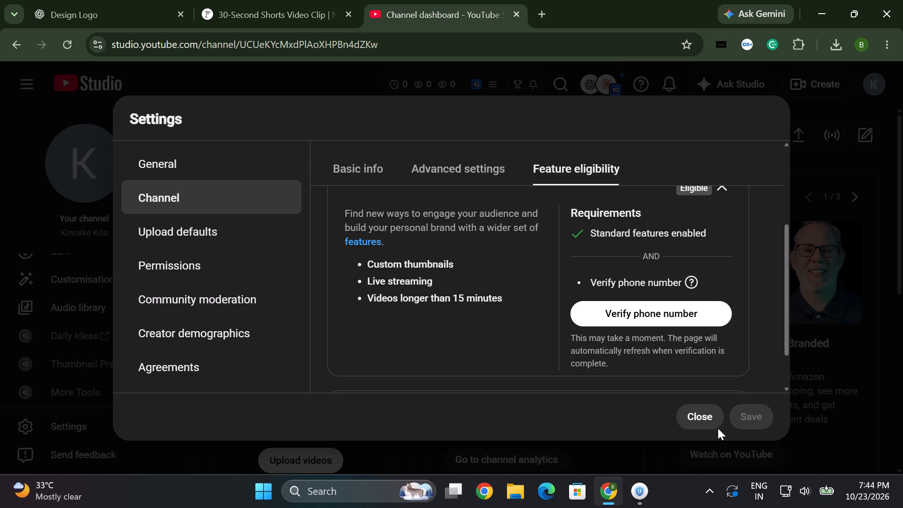
left_click(699, 414)
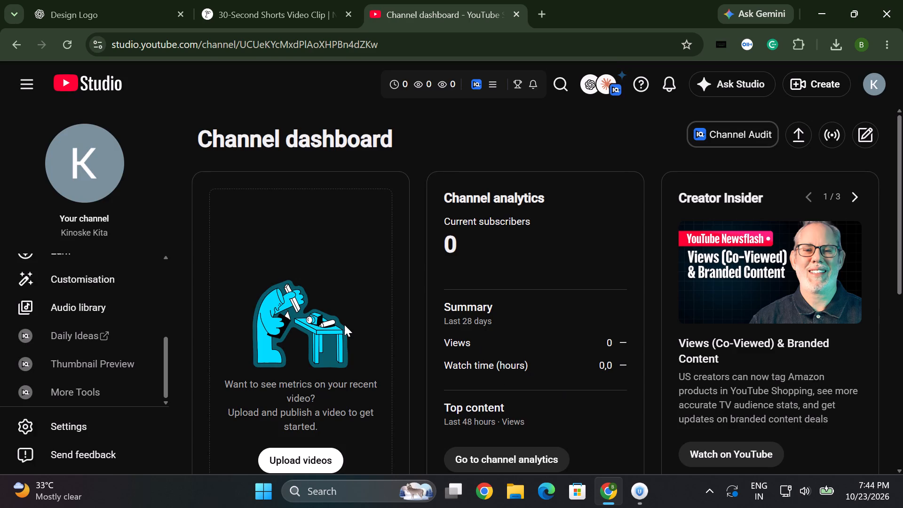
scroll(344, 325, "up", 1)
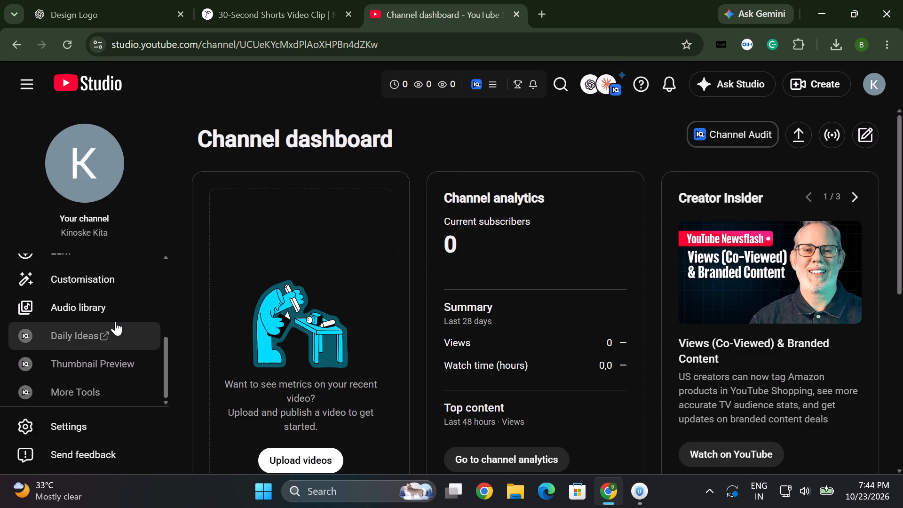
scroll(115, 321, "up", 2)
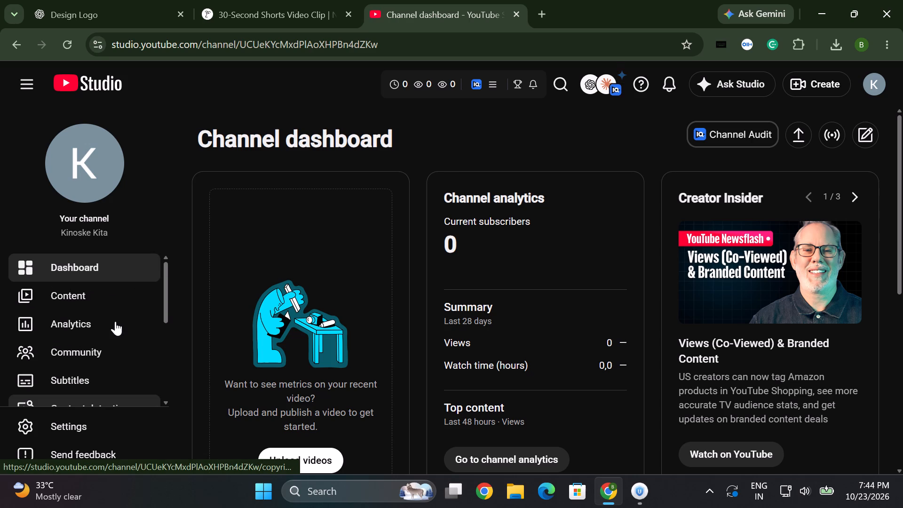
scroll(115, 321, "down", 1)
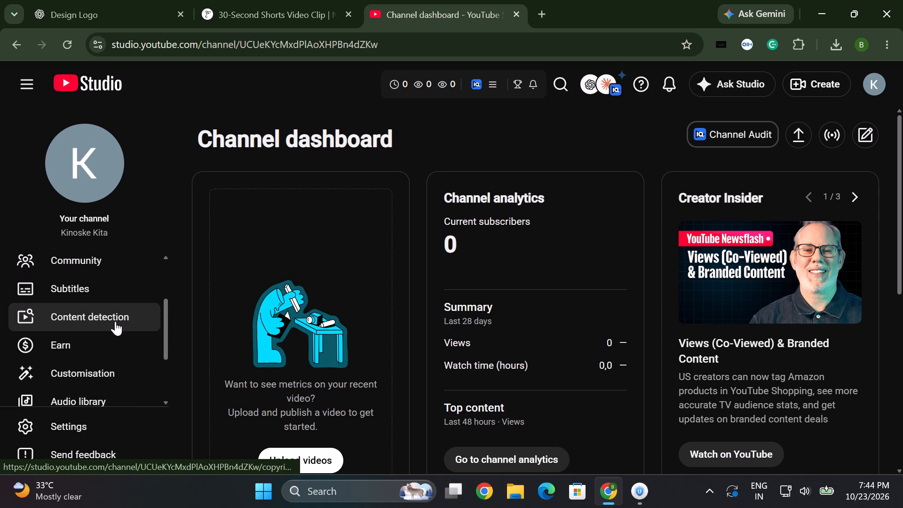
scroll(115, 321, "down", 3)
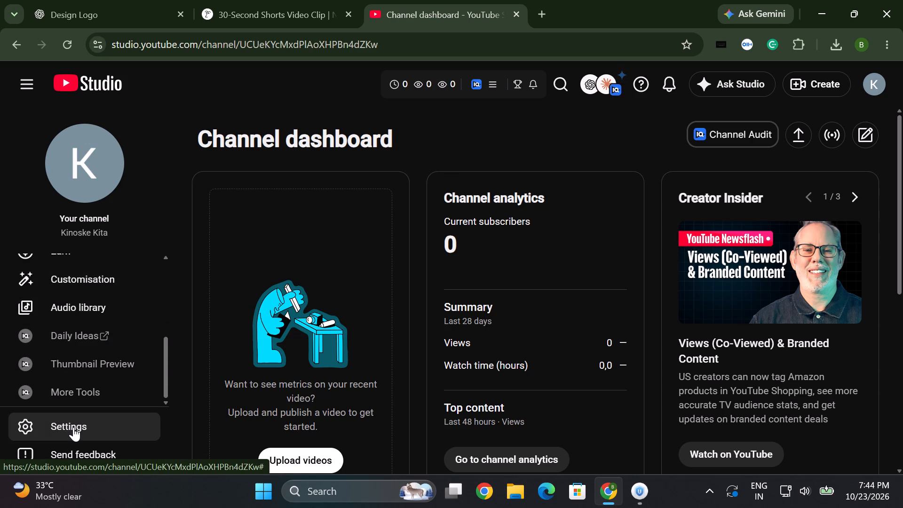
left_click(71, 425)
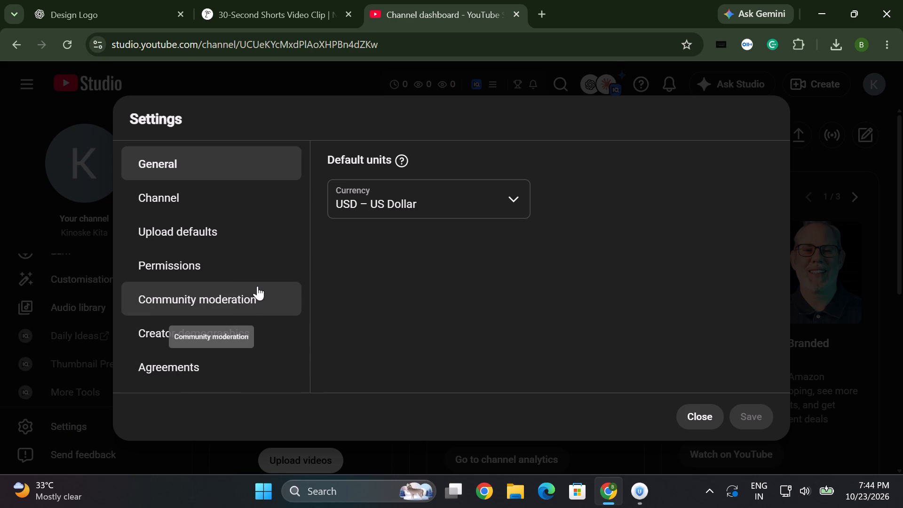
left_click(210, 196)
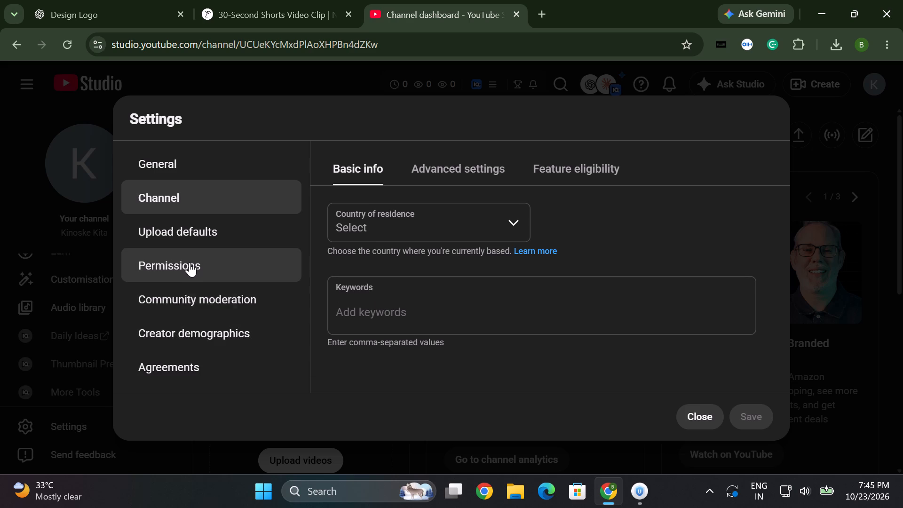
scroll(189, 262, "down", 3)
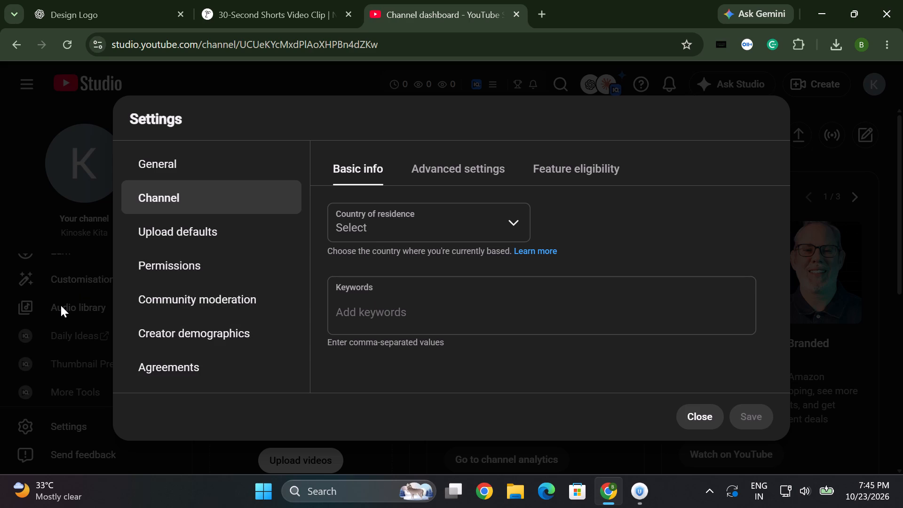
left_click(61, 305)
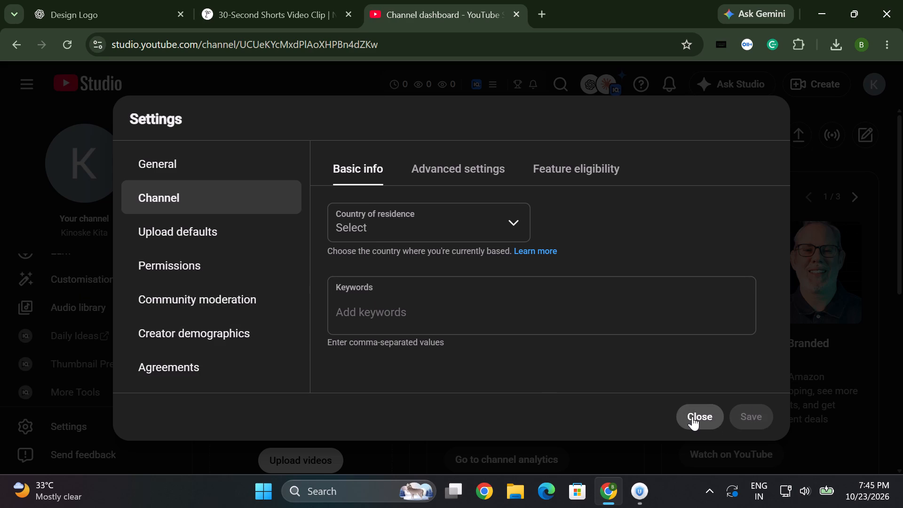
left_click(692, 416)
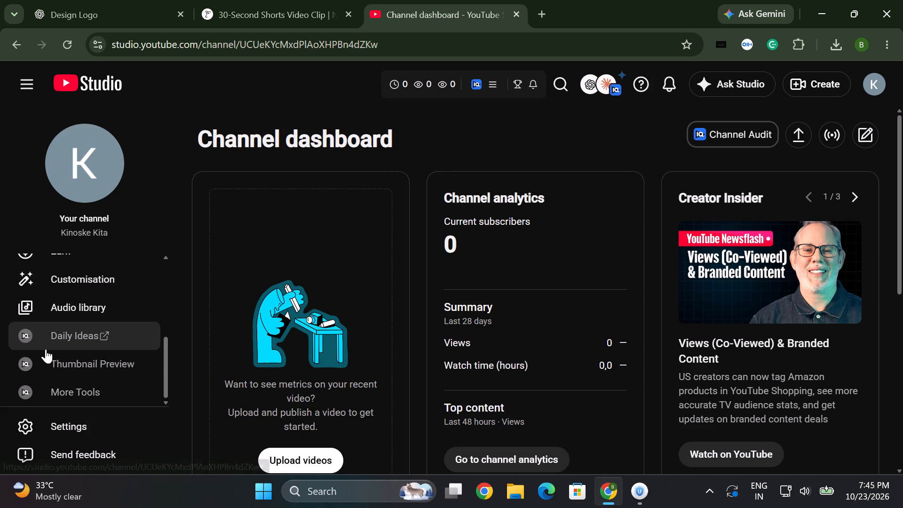
Open the channel's customisation page.
scroll(46, 349, "down", 2)
scroll(46, 349, "up", 2)
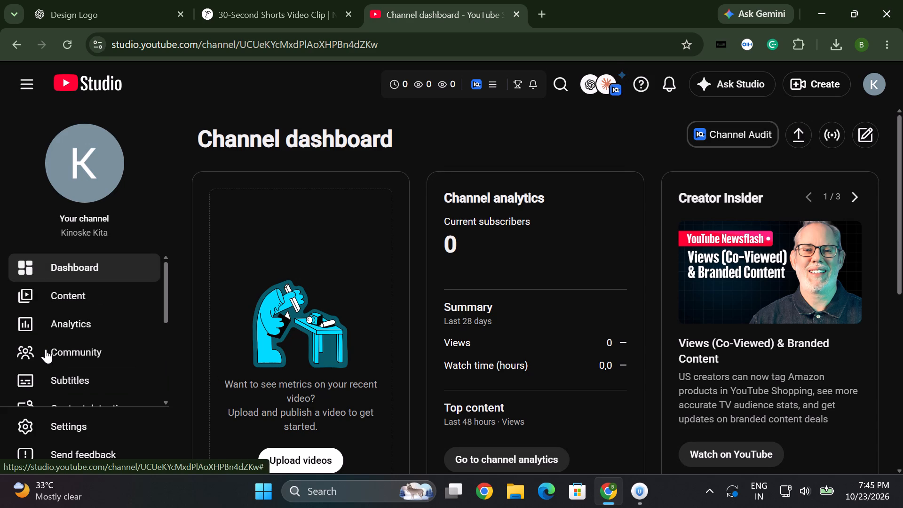
scroll(46, 349, "down", 1)
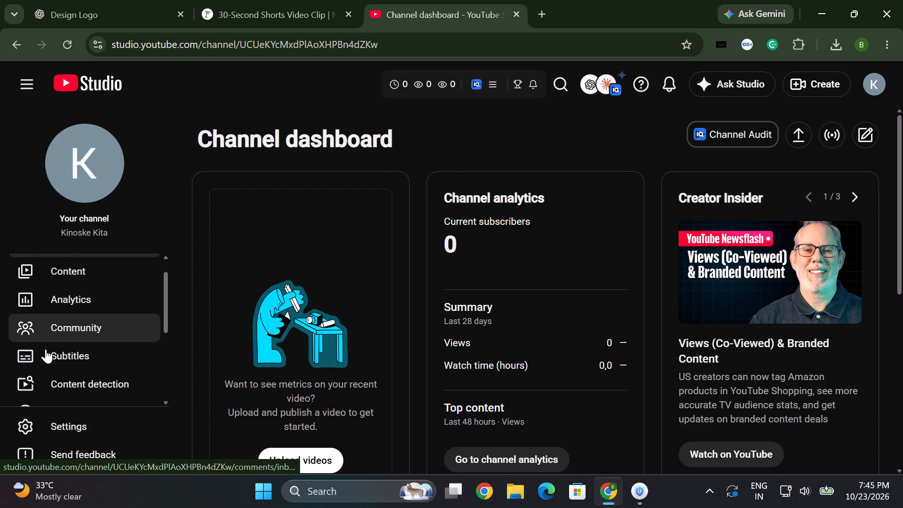
scroll(46, 349, "down", 2)
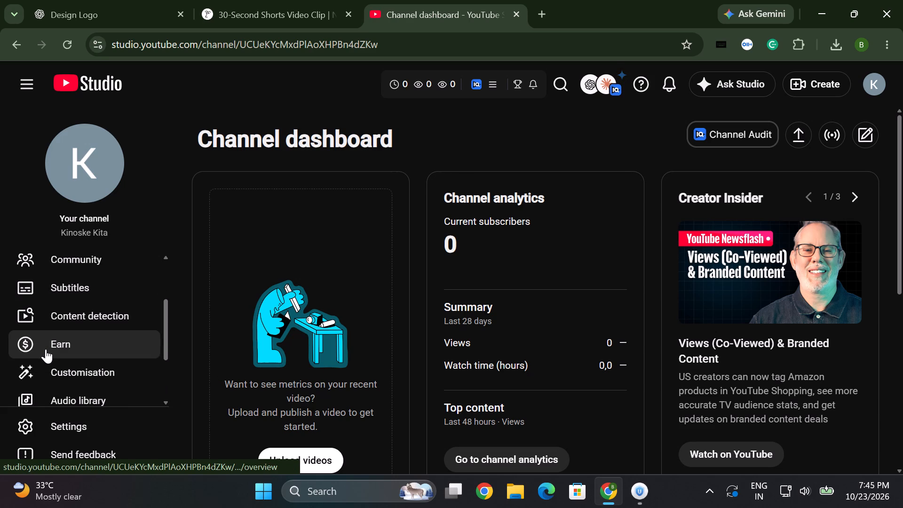
scroll(46, 349, "down", 1)
left_click(100, 332)
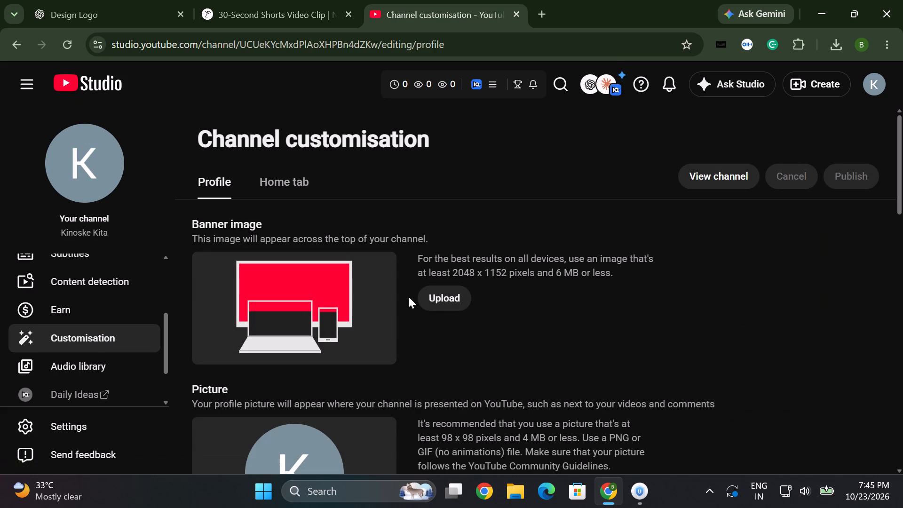
Upload "NextJump_ Wild Water Challenges" as the banner image, shifting its crop frame slightly toward the right of the artwork.
left_click(448, 297)
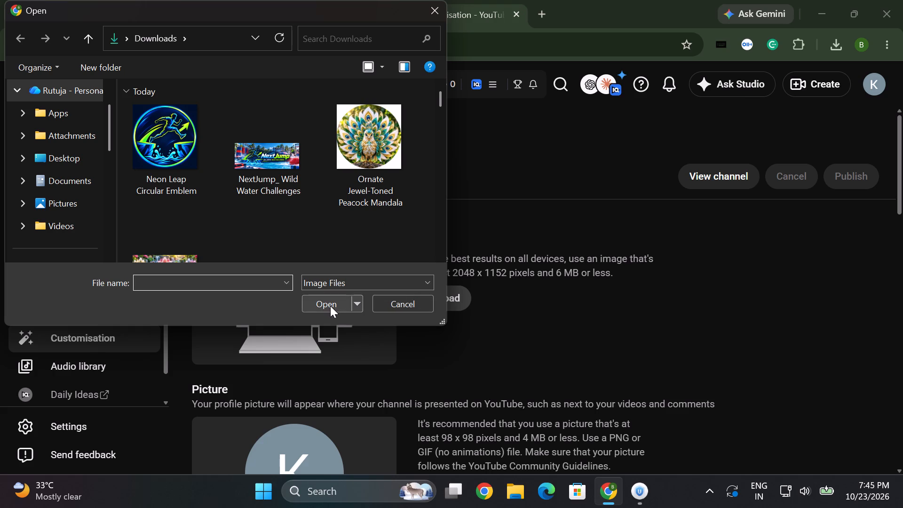
left_click(282, 156)
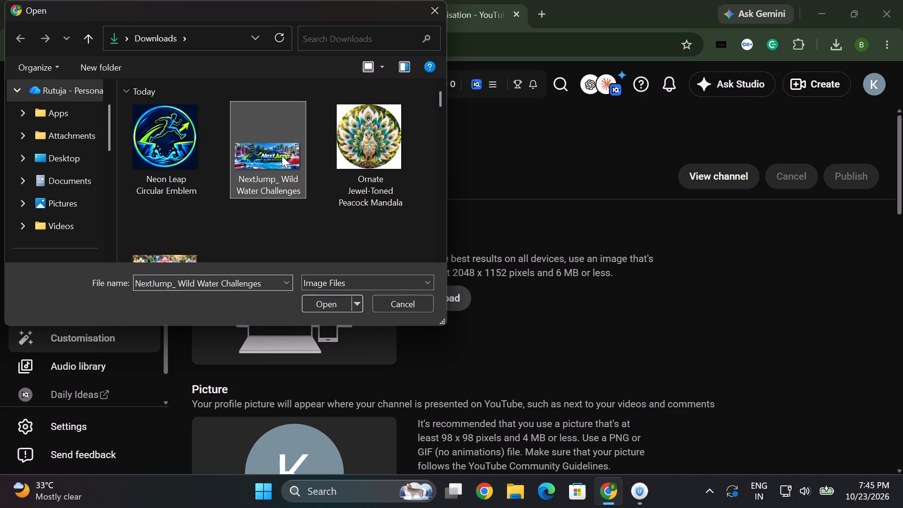
left_click(329, 306)
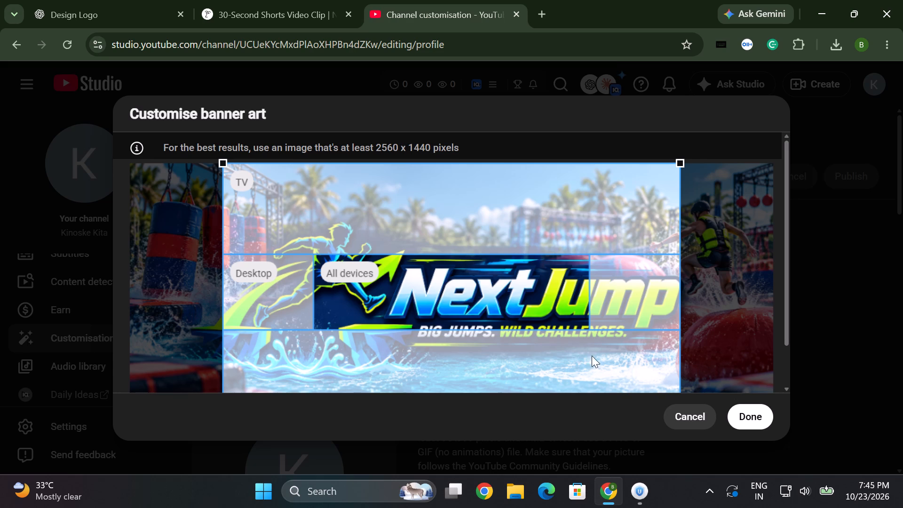
left_click_drag(570, 333, 605, 337)
left_click_drag(605, 337, 595, 337)
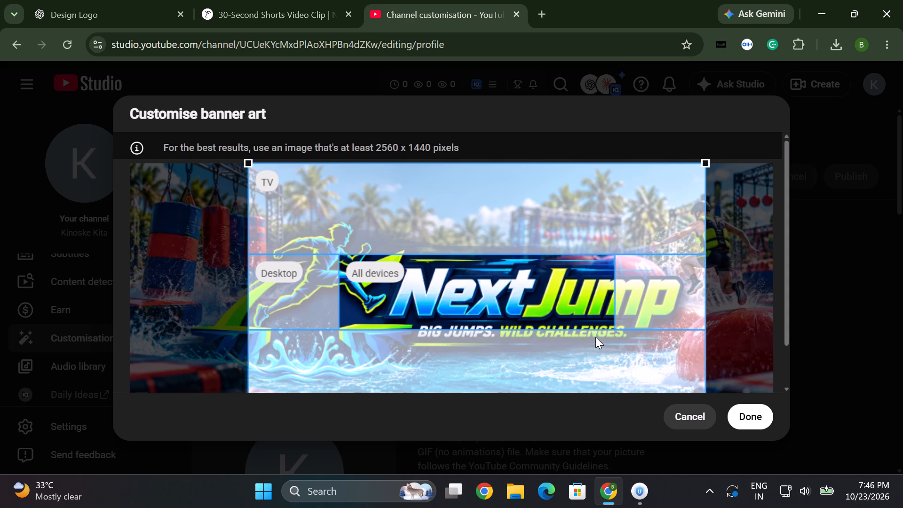
left_click(634, 381)
left_click(737, 416)
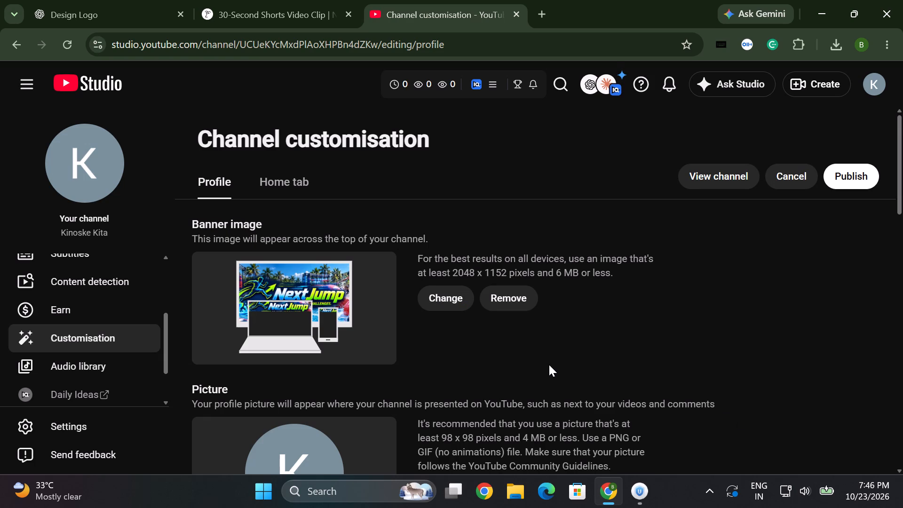
Upload "Neon Leap Circular Emblem" as the channel's profile picture, keeping the full-image crop.
scroll(549, 365, "down", 2)
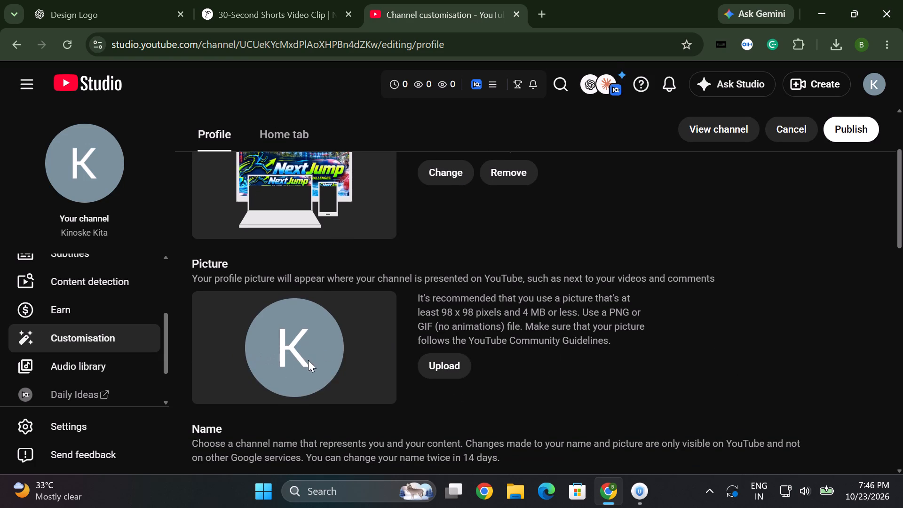
left_click(434, 370)
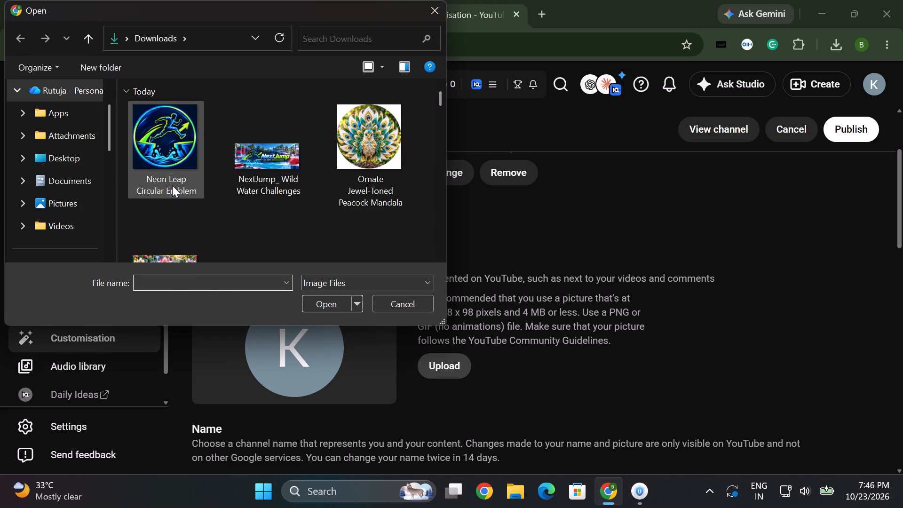
left_click(172, 185)
left_click(329, 308)
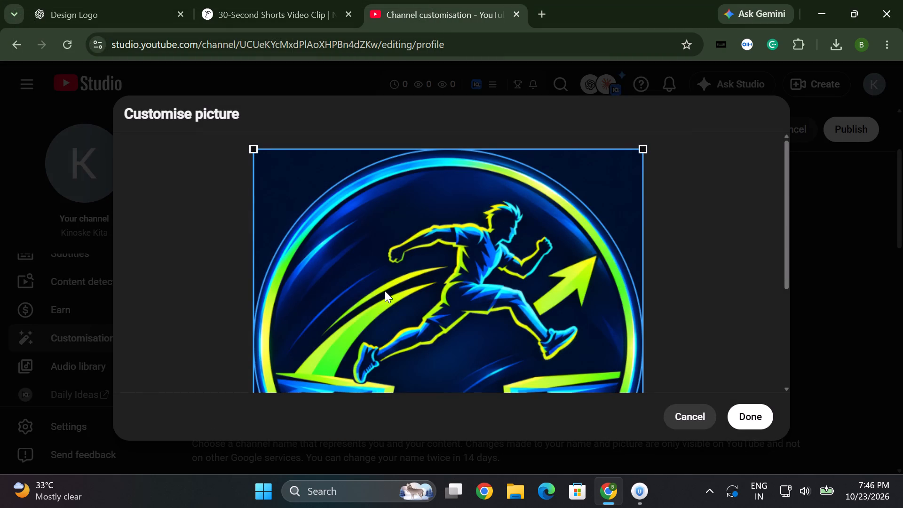
scroll(385, 291, "down", 2)
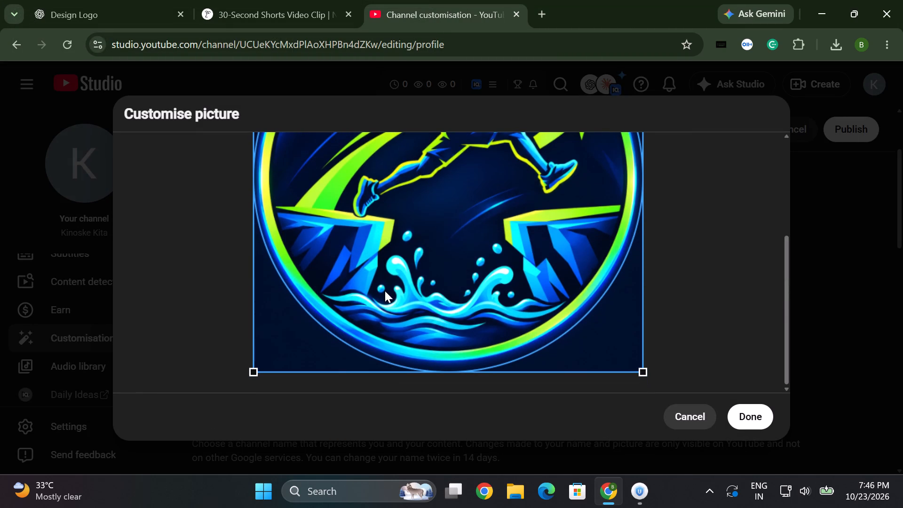
scroll(385, 291, "up", 1)
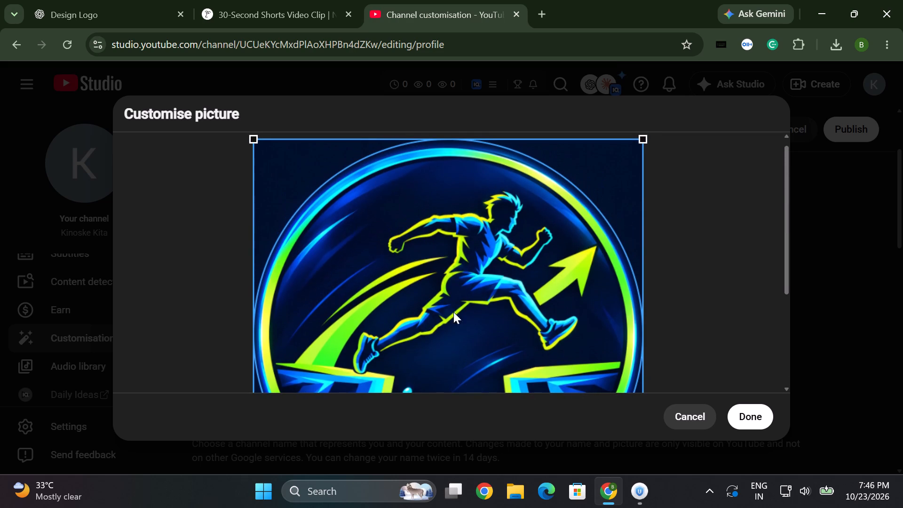
left_click(756, 413)
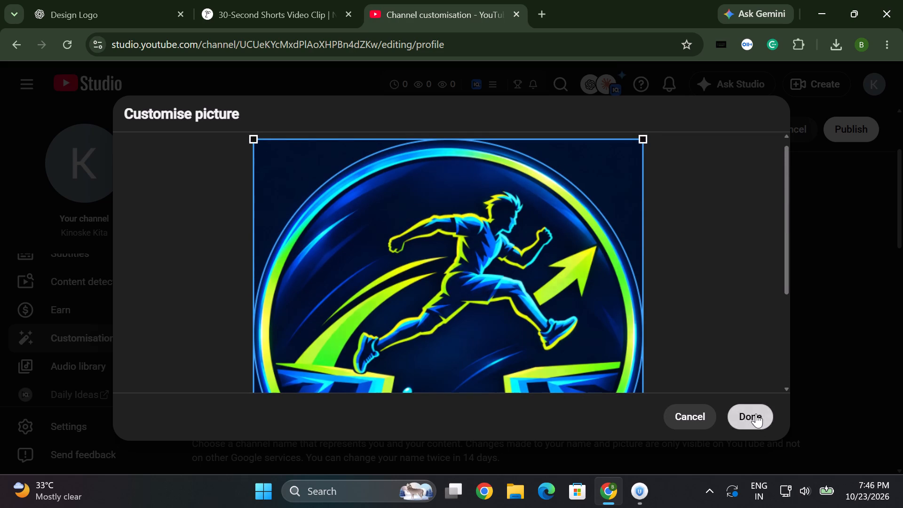
Replace the channel name with "nextjump".
scroll(592, 355, "down", 2)
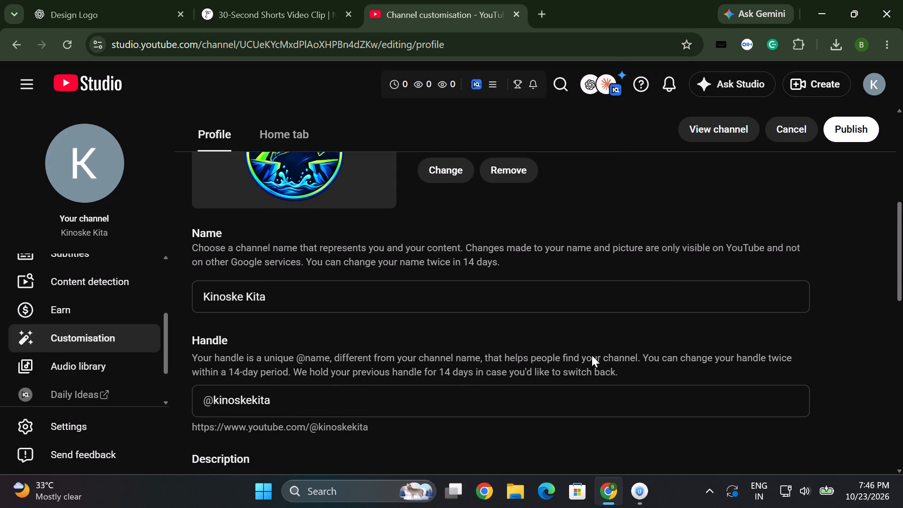
left_click(277, 283)
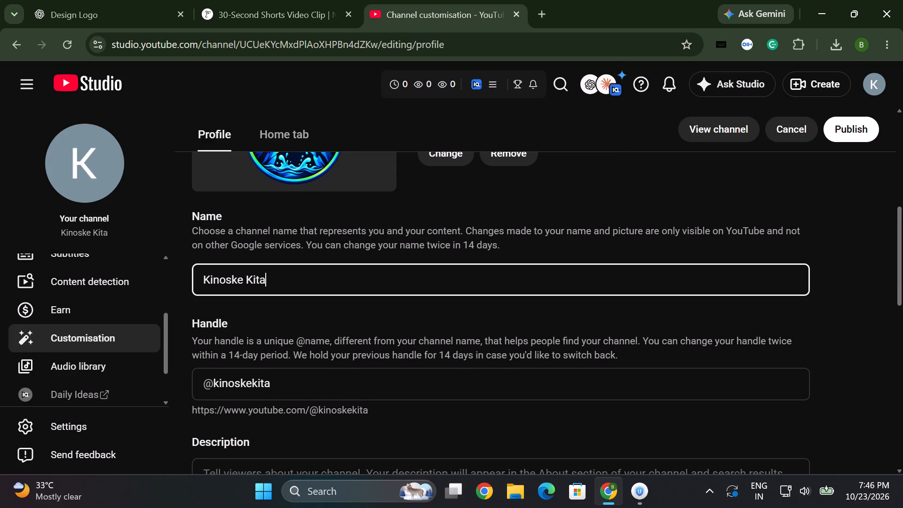
key("BackSpace")
key("BackSpace")
key("BackSpace")
key("BackSpace")
key("BackSpace")
key("BackSpace")
key("BackSpace")
key("BackSpace")
key("BackSpace")
key("BackSpace")
key("BackSpace")
key("BackSpace")
key("BackSpace")
key("BackSpace")
key("BackSpace")
key("BackSpace")
key("BackSpace")
key("BackSpace")
key("BackSpace")
key("BackSpace")
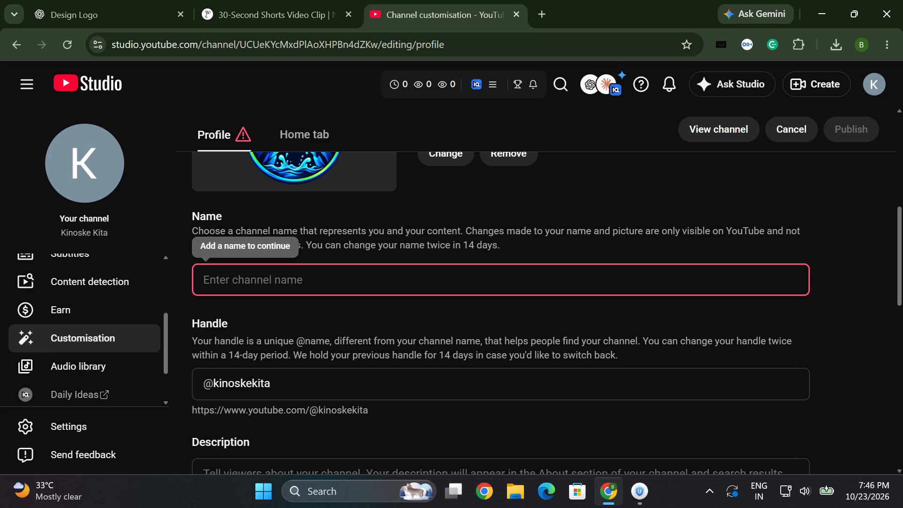
type("ne")
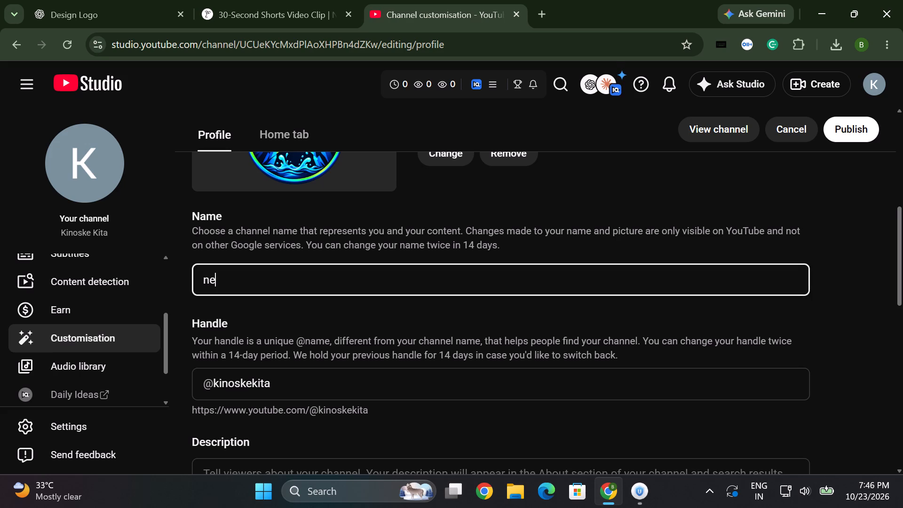
type("xt")
type("jump")
Check the suggested channel name in the Notion AI chat and capitalise the J so the channel name reads "nextJump".
left_click(222, 10)
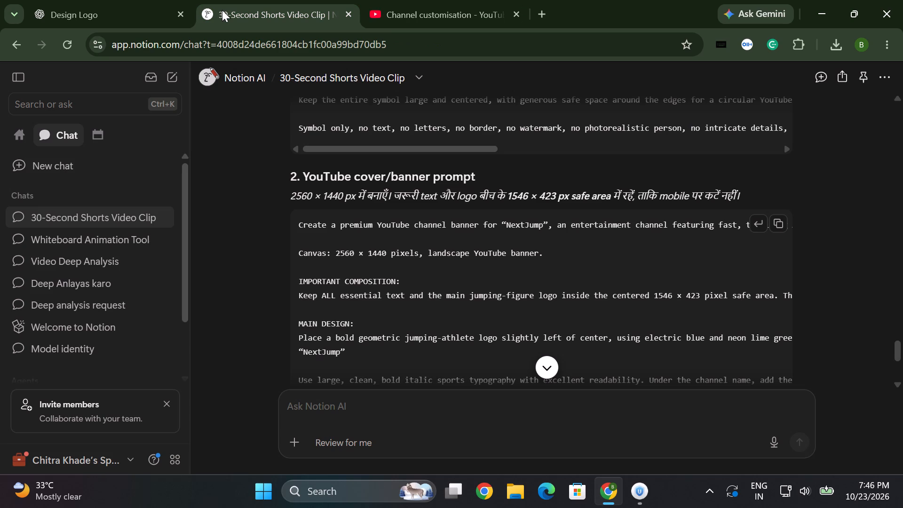
scroll(344, 231, "up", 2)
scroll(260, 236, "up", 4)
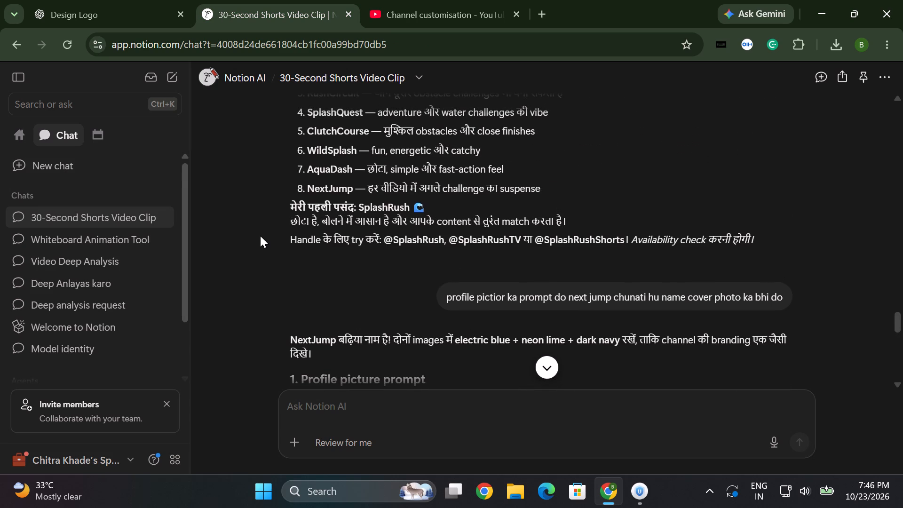
left_click(462, 4)
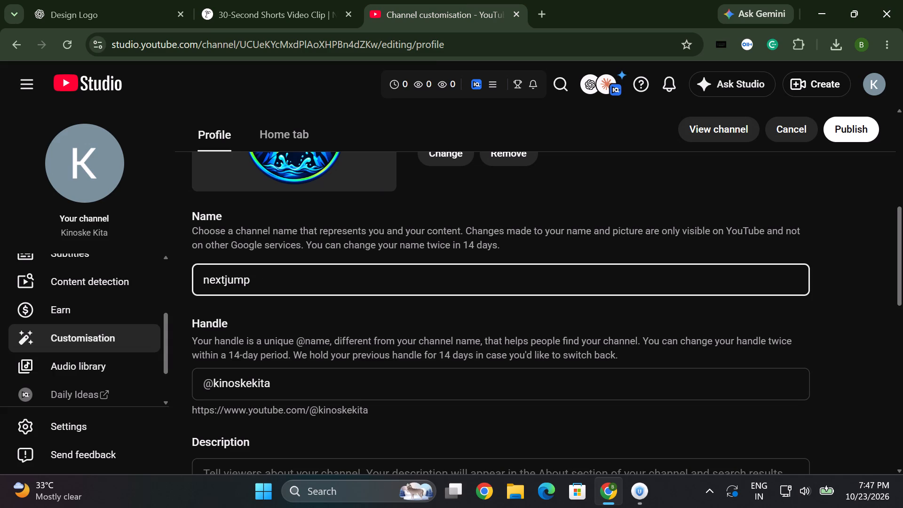
left_click(229, 284)
key("BackSpace")
key("shift+j")
left_click(276, 280)
scroll(282, 282, "down", 1)
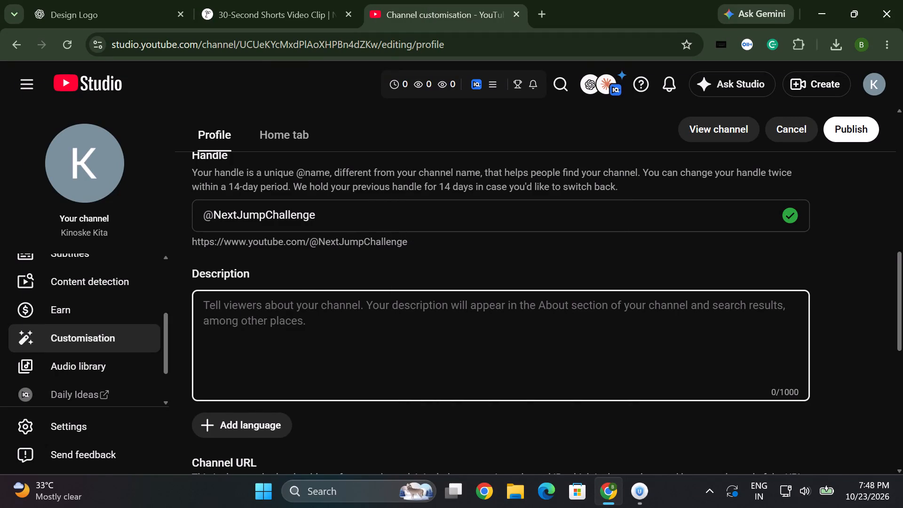
key("ctrl+v")
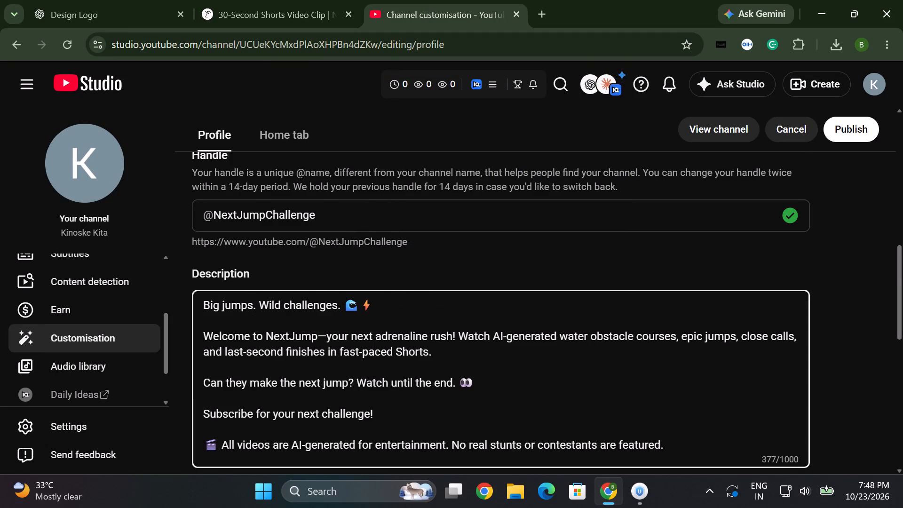
Review the channel's profile settings, from the banner, picture, name and handle to the description, links and contact info.
scroll(425, 371, "up", 1)
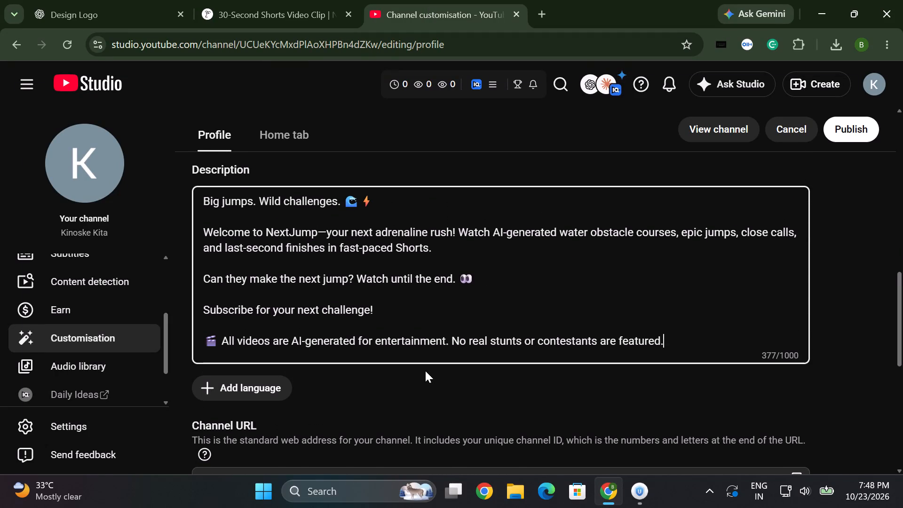
scroll(425, 371, "up", 1)
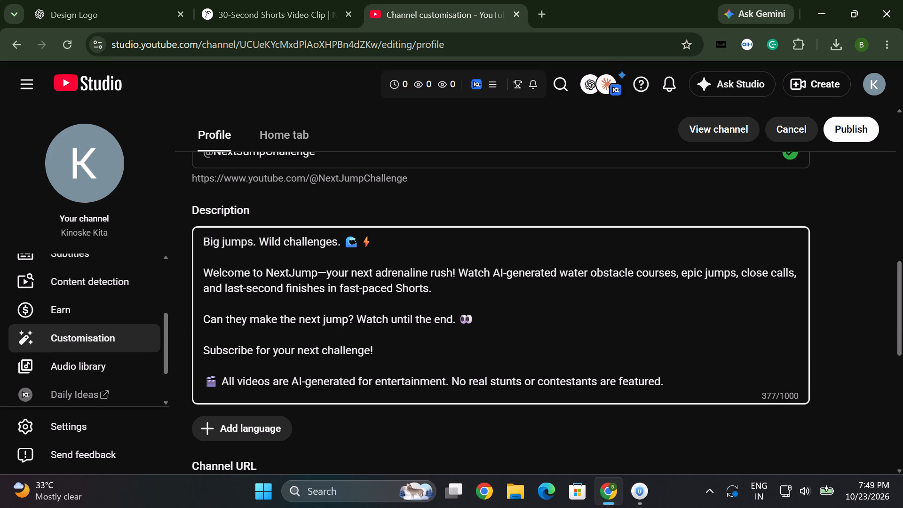
scroll(375, 347, "down", 2)
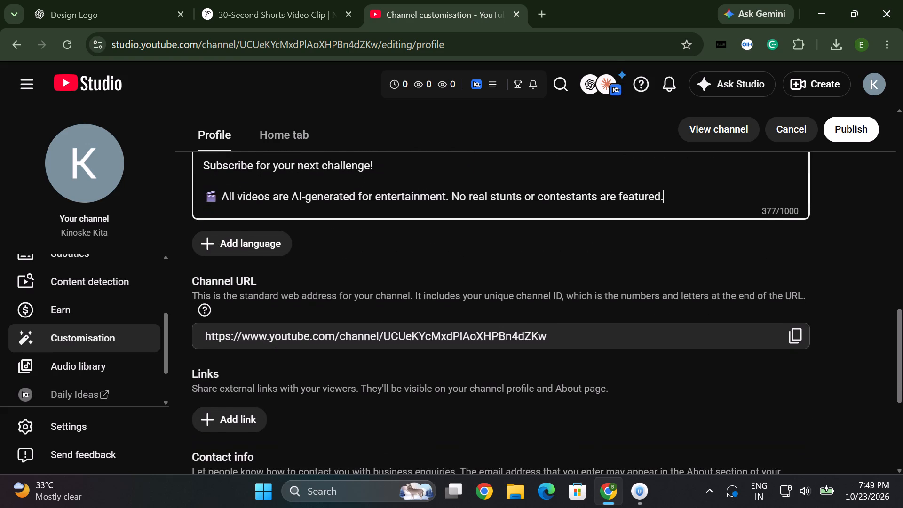
scroll(375, 347, "down", 2)
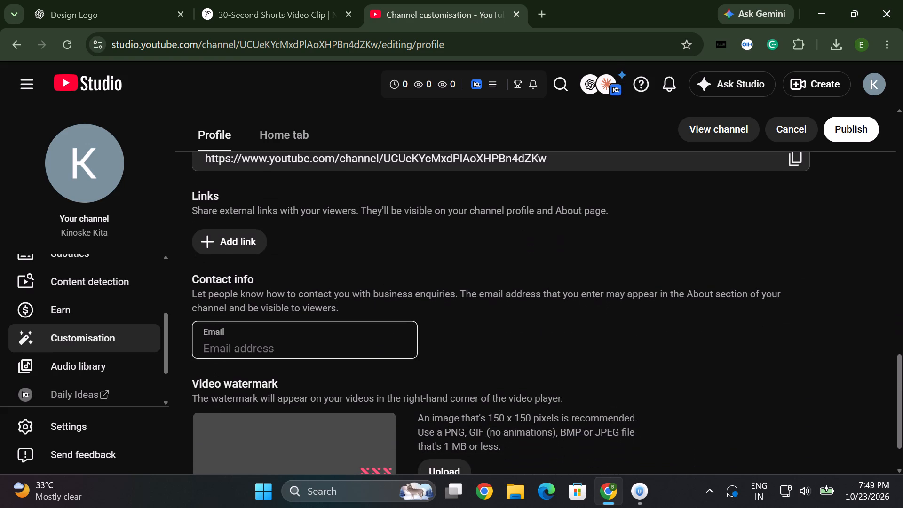
scroll(375, 347, "down", 2)
scroll(375, 347, "up", 2)
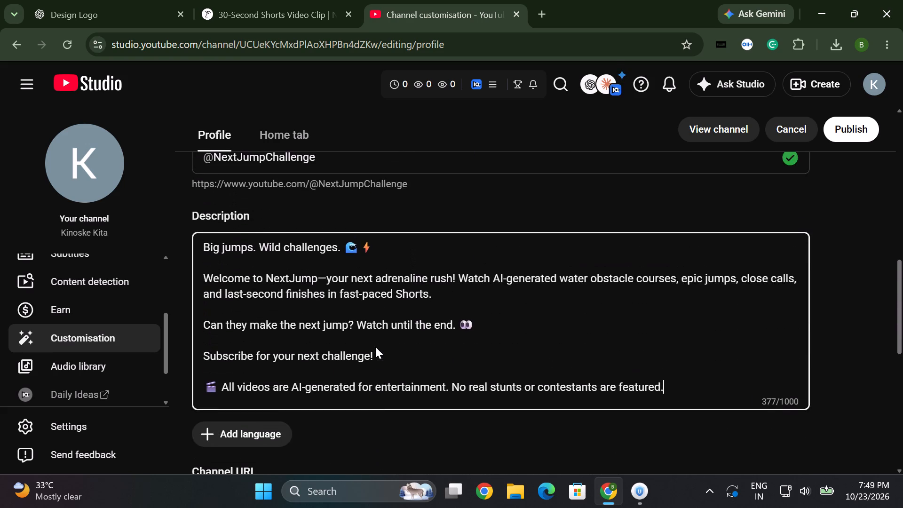
scroll(375, 347, "up", 2)
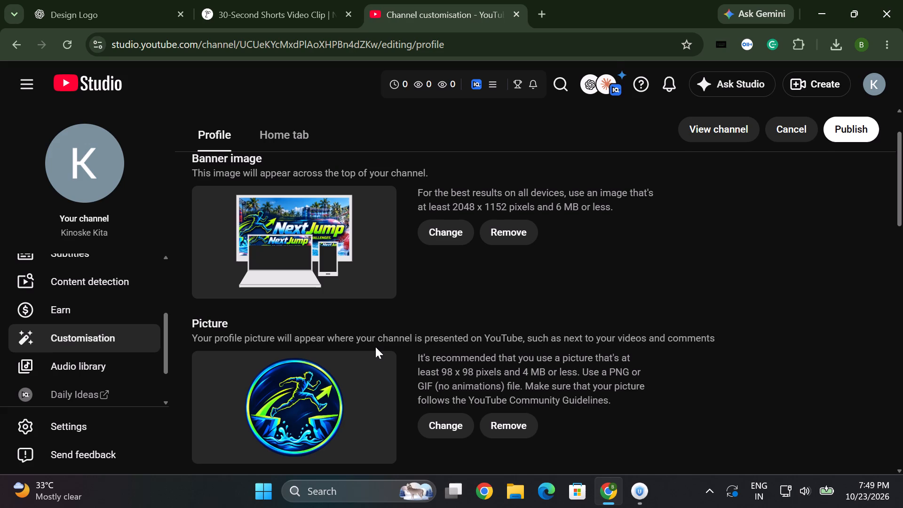
scroll(375, 347, "down", 2)
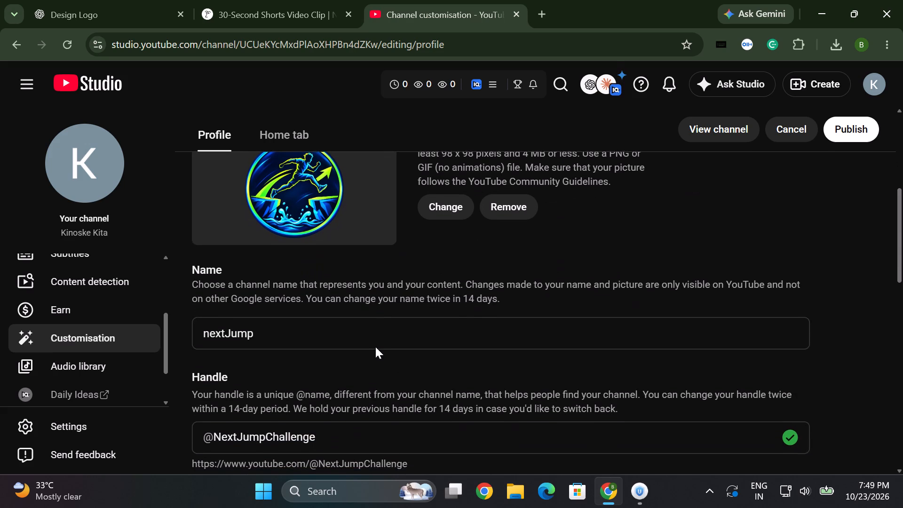
scroll(375, 347, "down", 1)
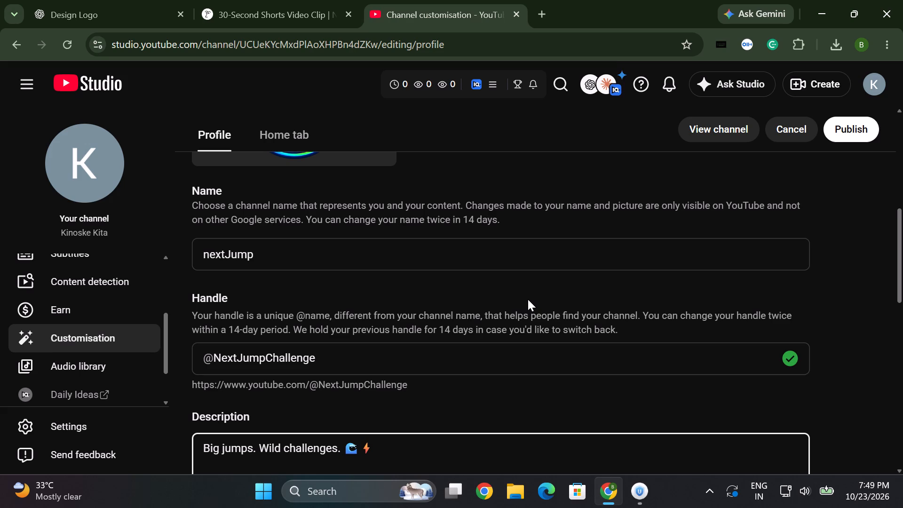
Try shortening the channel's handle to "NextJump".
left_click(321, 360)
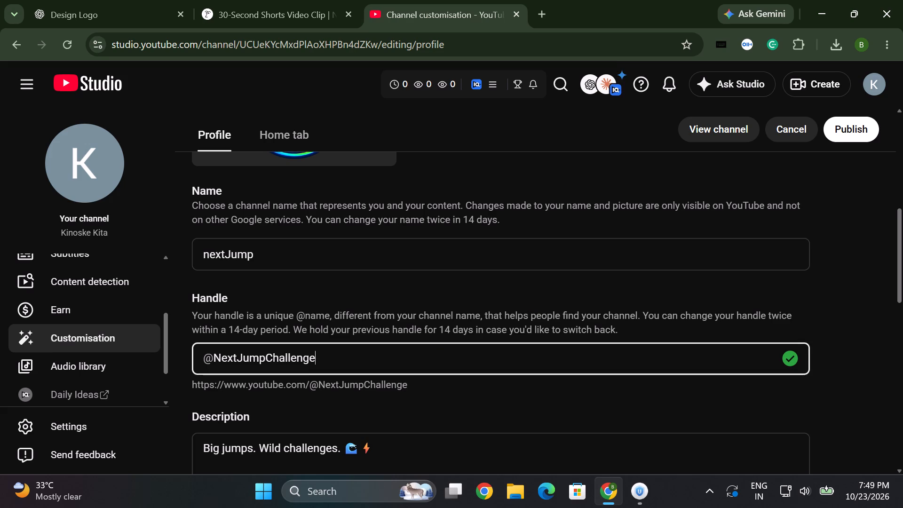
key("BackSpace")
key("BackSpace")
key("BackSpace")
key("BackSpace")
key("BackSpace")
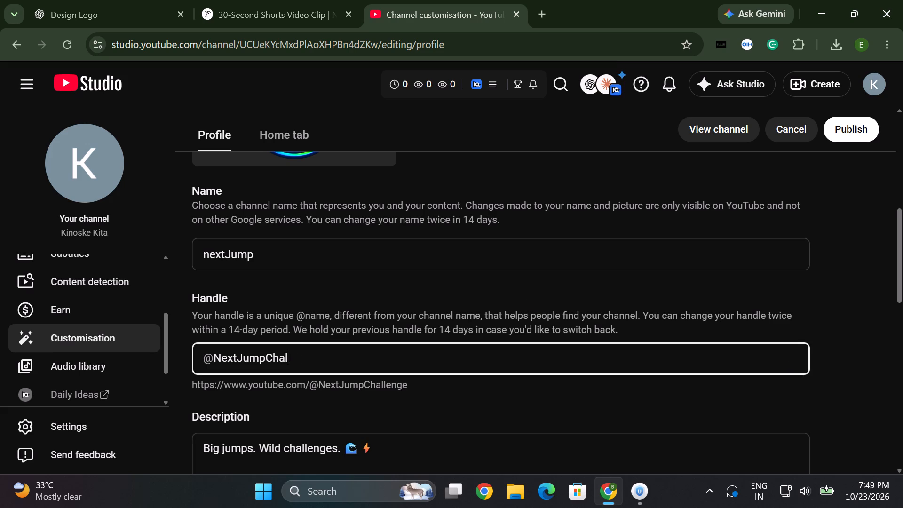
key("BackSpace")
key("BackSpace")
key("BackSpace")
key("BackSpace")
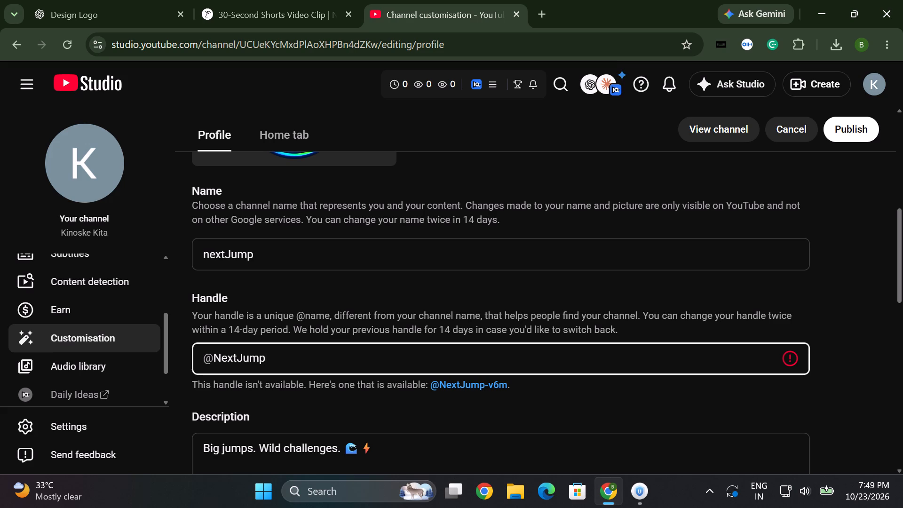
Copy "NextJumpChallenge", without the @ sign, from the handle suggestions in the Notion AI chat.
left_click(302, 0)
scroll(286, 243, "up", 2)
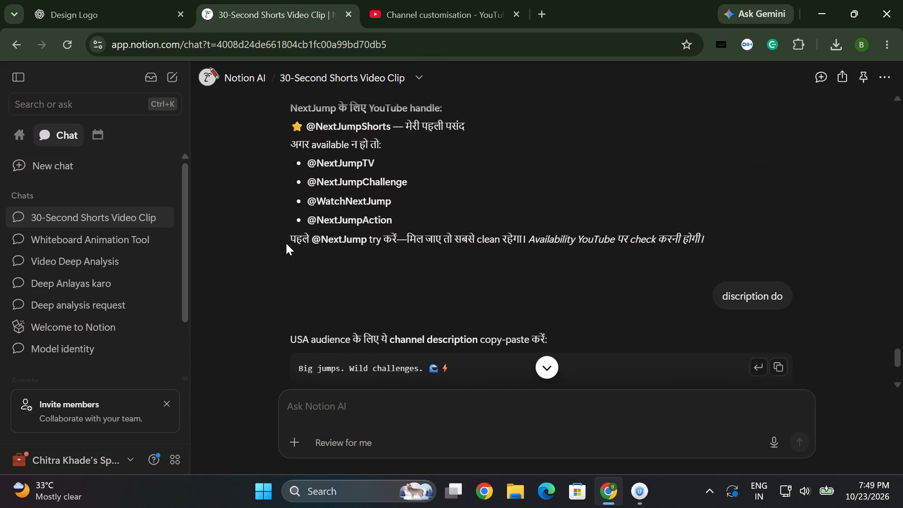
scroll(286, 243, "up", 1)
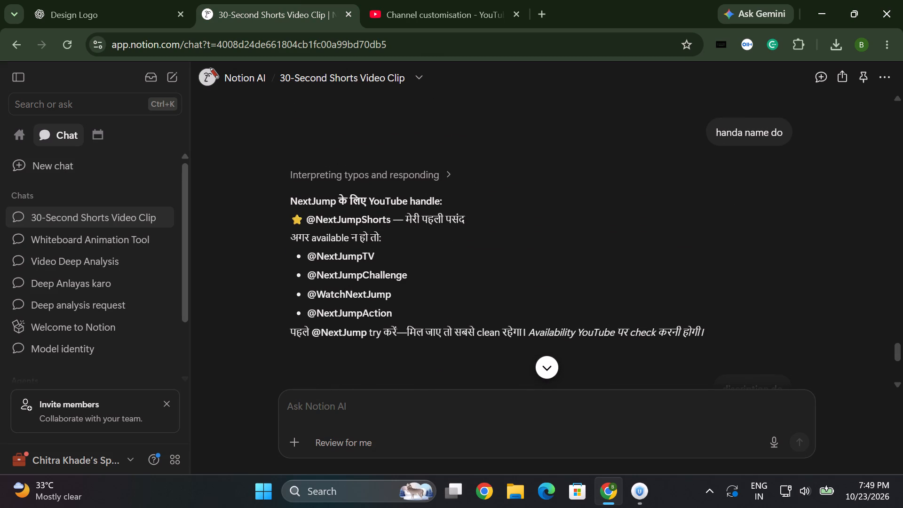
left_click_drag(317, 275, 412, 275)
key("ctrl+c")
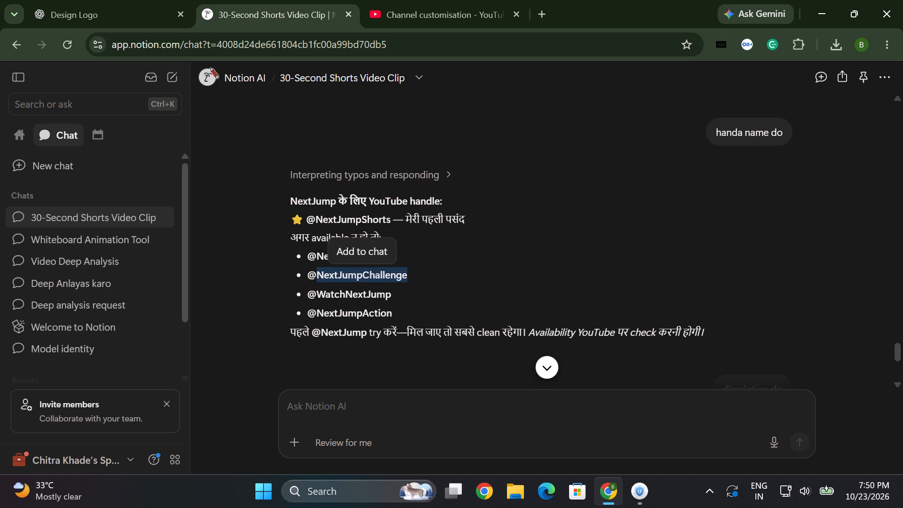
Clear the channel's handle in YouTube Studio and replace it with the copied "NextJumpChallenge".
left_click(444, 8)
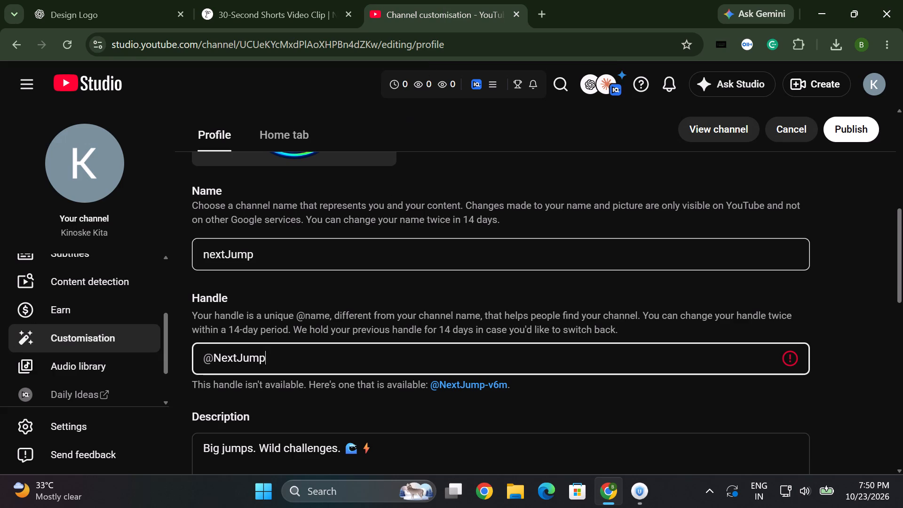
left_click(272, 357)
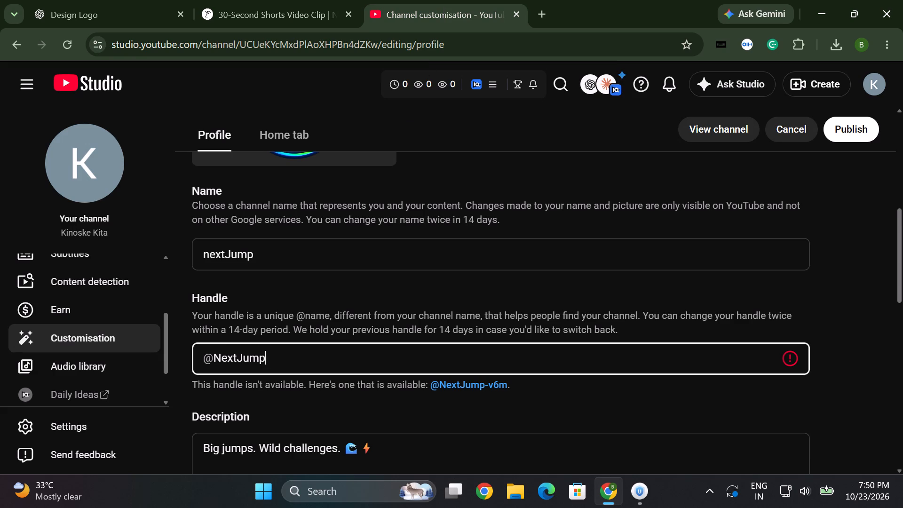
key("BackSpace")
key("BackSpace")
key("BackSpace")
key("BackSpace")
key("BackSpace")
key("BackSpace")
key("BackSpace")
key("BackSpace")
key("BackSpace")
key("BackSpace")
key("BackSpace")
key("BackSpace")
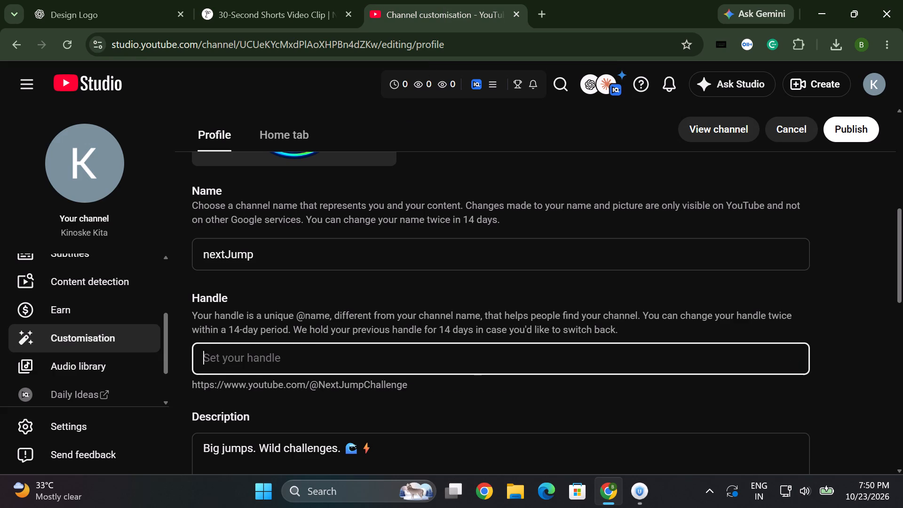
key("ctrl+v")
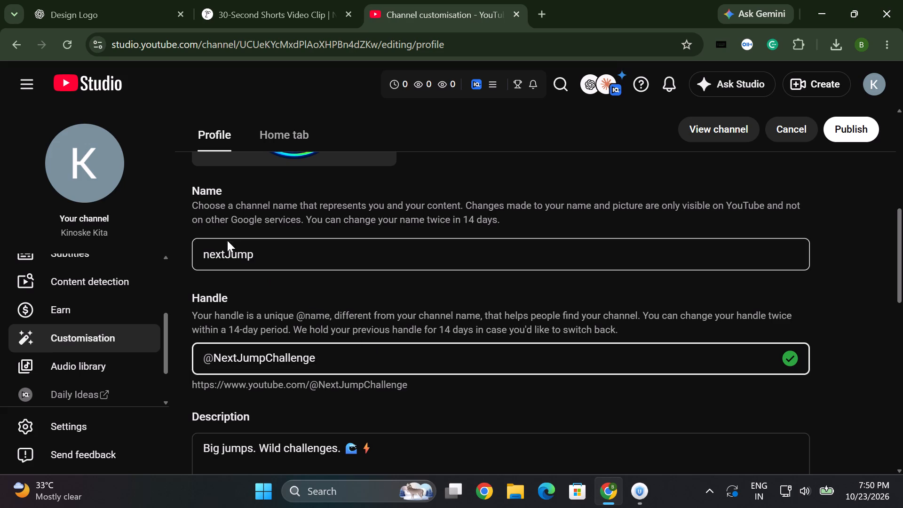
Capitalise the first letter of the channel name so that it reads "NextJump".
left_click(208, 255)
key("BackSpace")
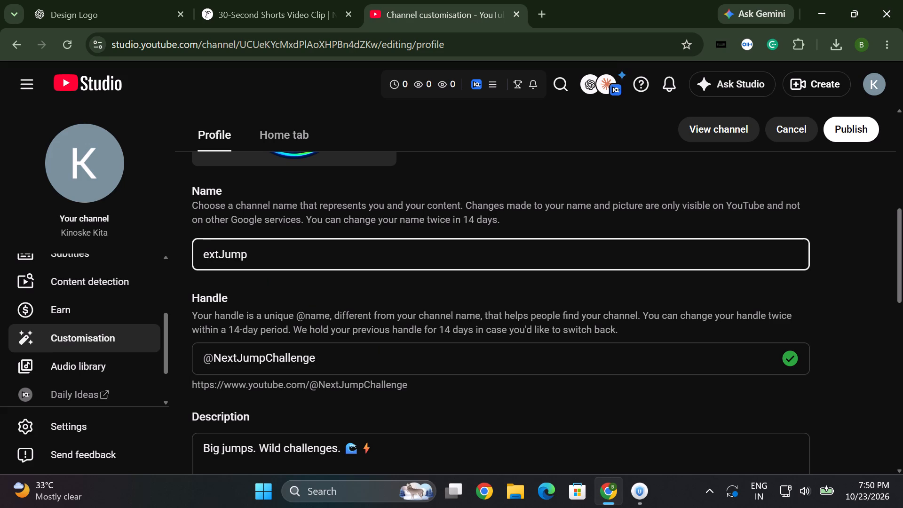
key("shift+n")
left_click(295, 286)
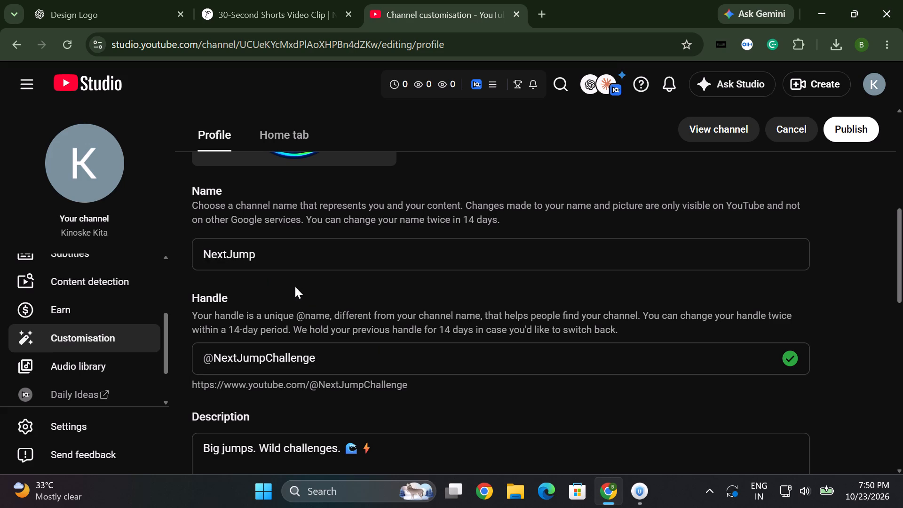
Publish the channel's profile changes.
scroll(295, 286, "down", 3)
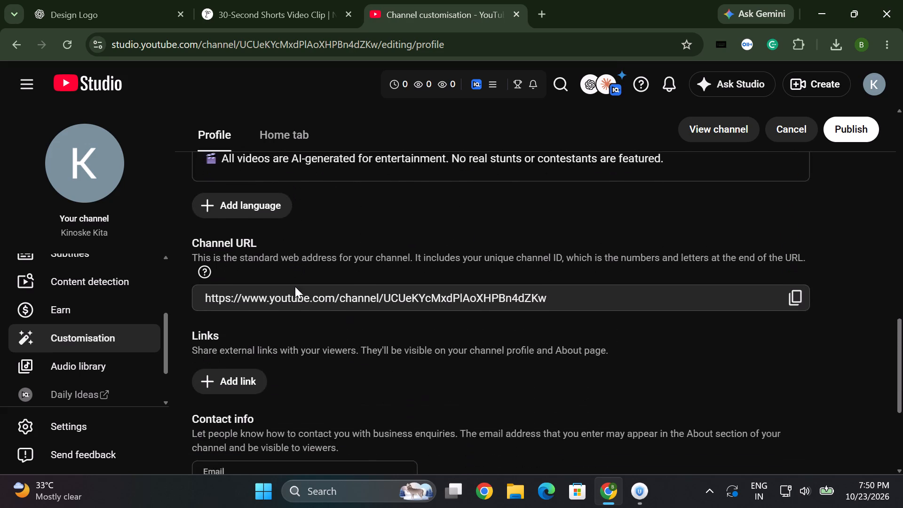
scroll(295, 286, "down", 2)
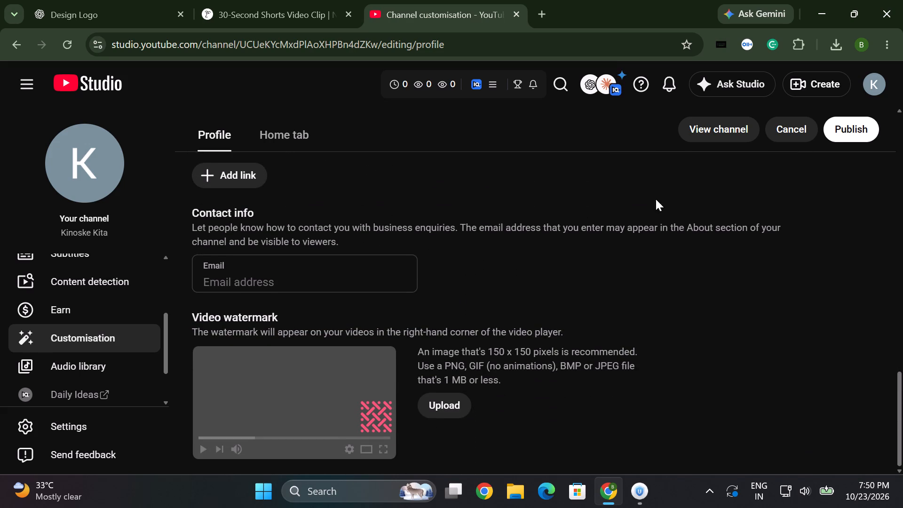
left_click(852, 123)
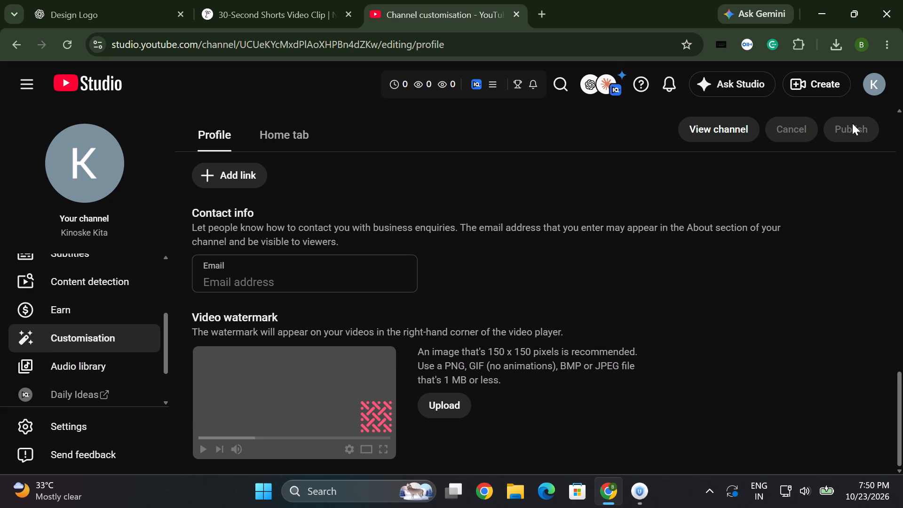
scroll(708, 183, "up", 1)
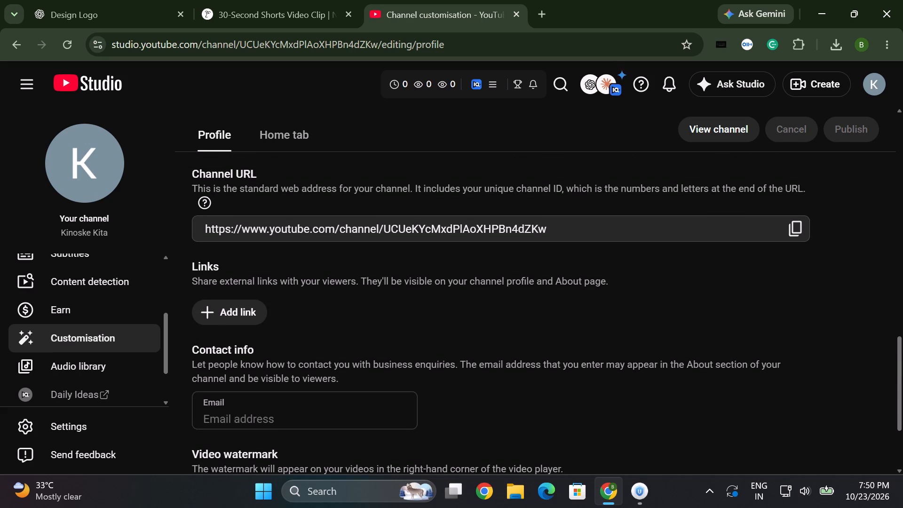
Switch to Urban VPN, disconnect the United Arab Emirates connection and close its window.
left_click(642, 492)
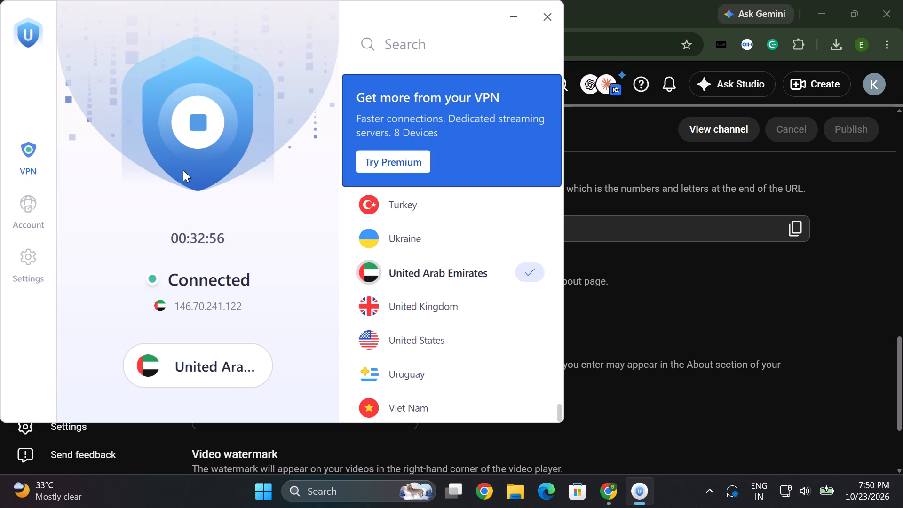
left_click(192, 122)
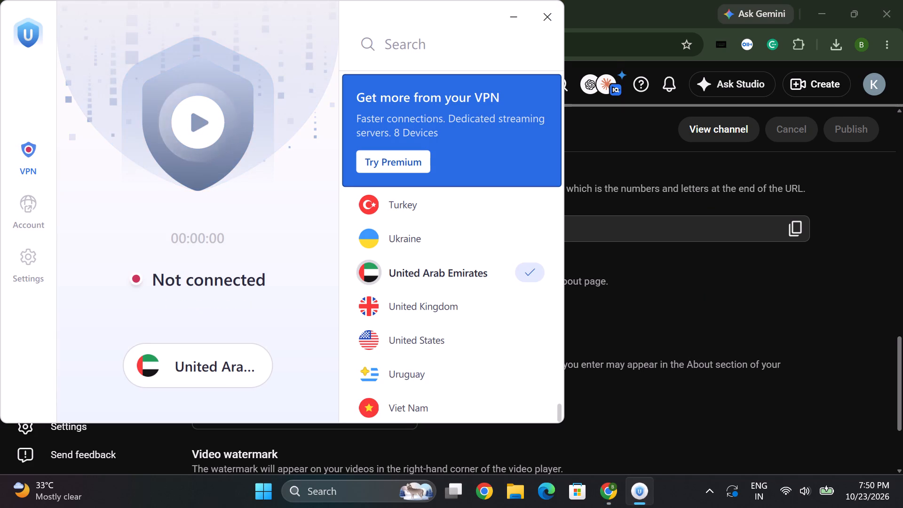
left_click(547, 14)
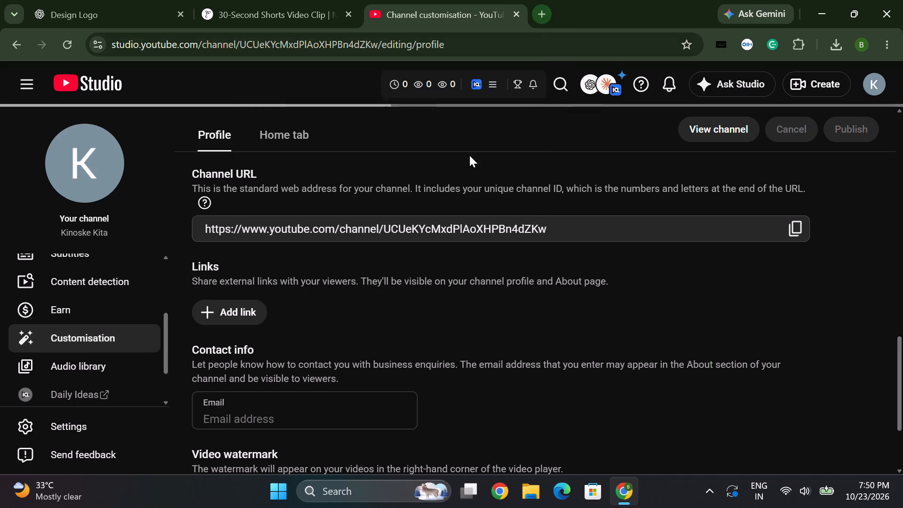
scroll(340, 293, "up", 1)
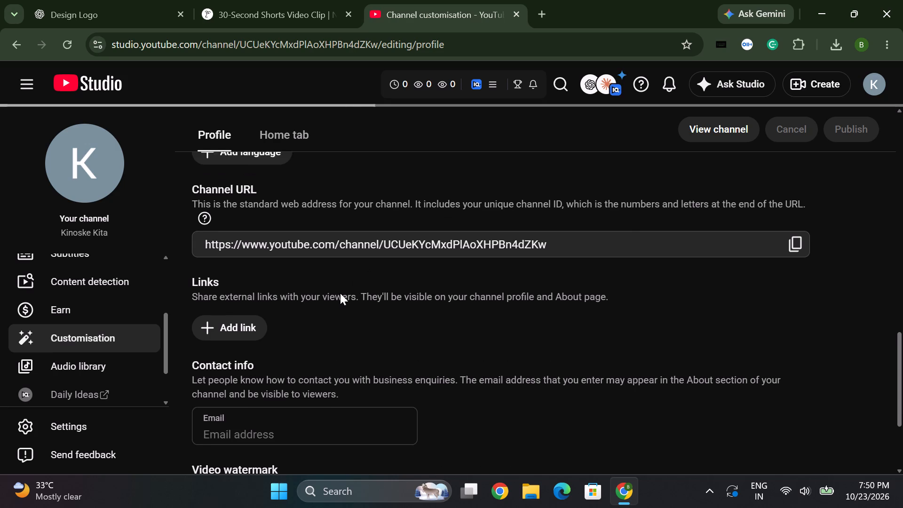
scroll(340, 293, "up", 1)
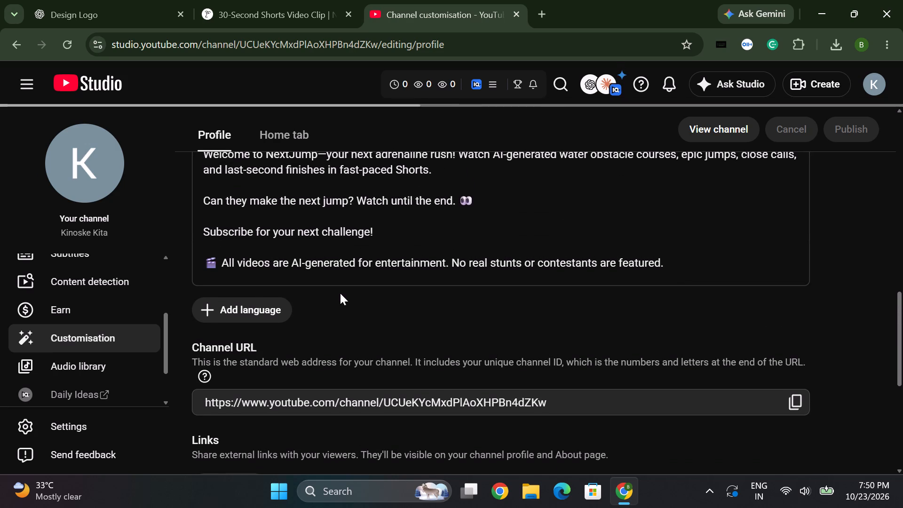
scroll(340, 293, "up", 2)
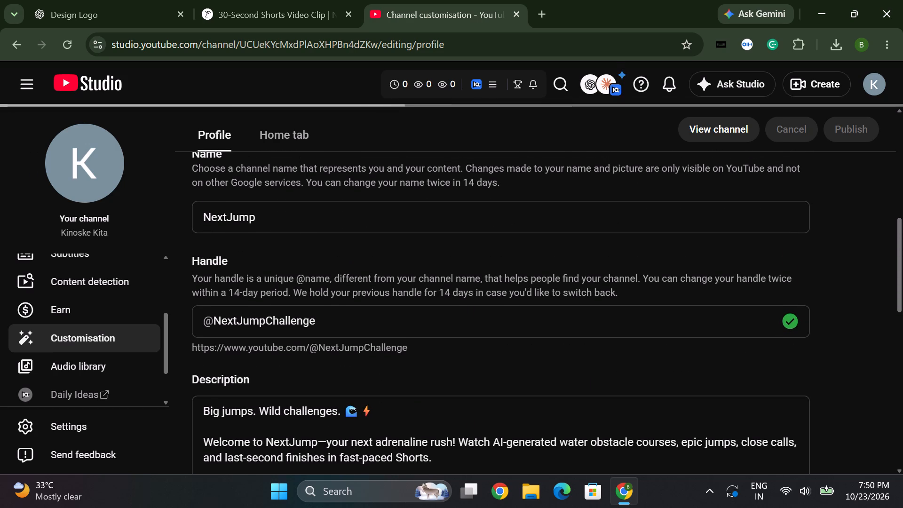
Review the published banner image and profile picture on the channel customisation page.
scroll(340, 293, "up", 1)
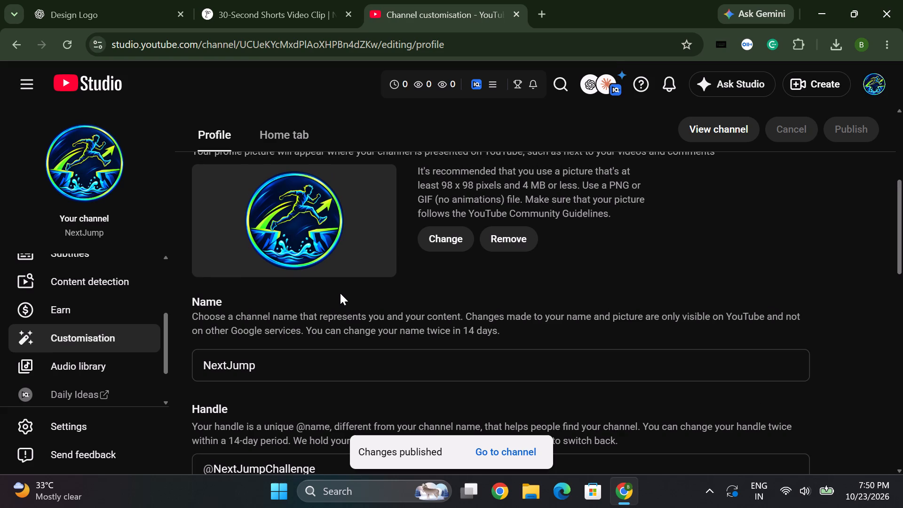
scroll(340, 293, "up", 2)
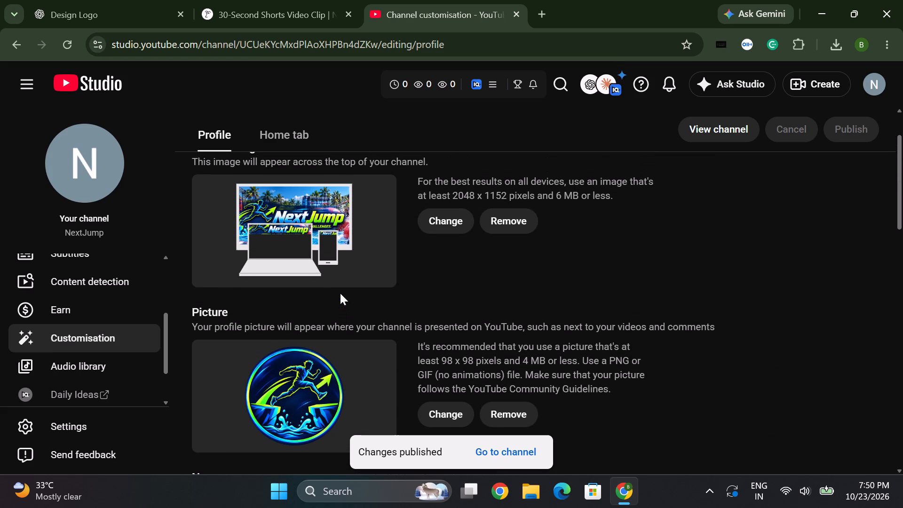
scroll(340, 293, "up", 1)
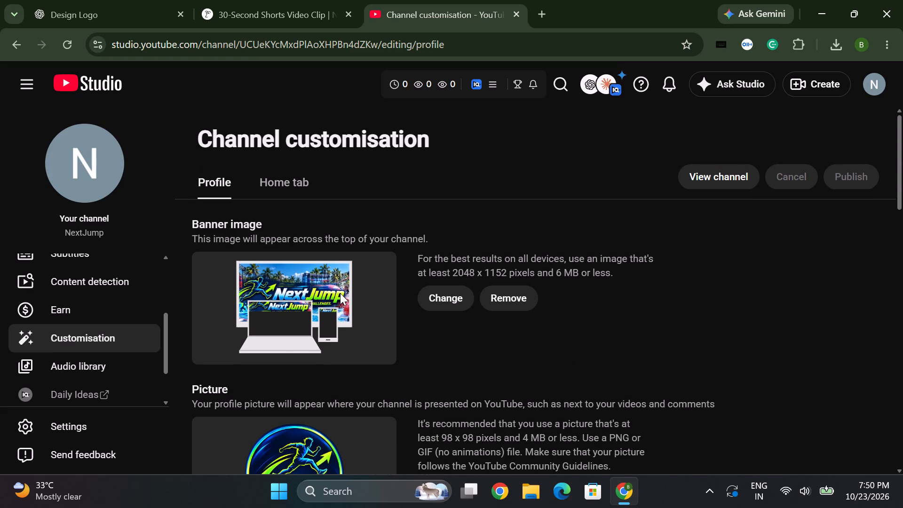
scroll(340, 293, "down", 1)
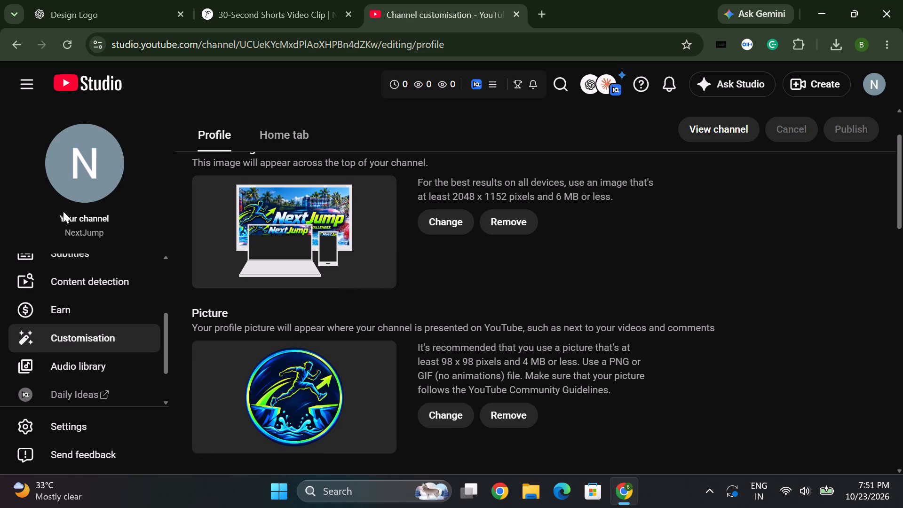
Open the channel's basic info in the YouTube Studio settings and go to its Keywords field.
scroll(44, 280, "up", 1)
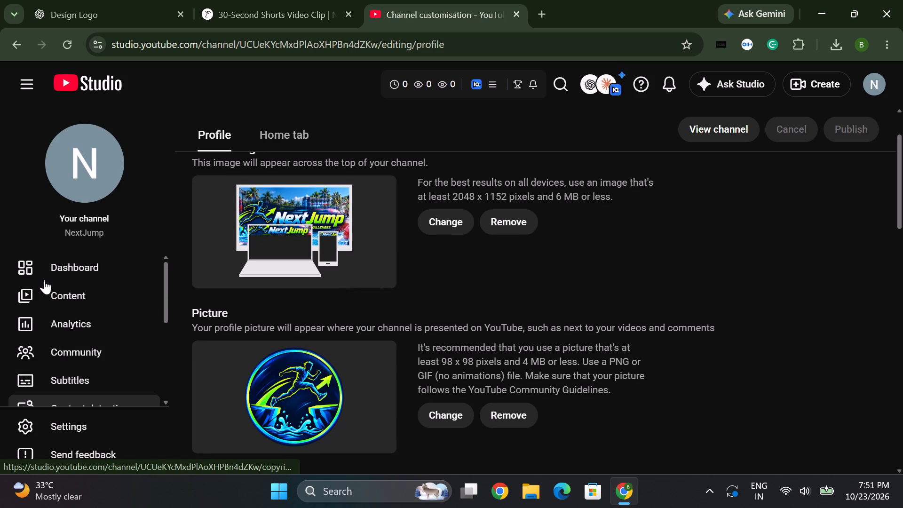
scroll(122, 274, "down", 2)
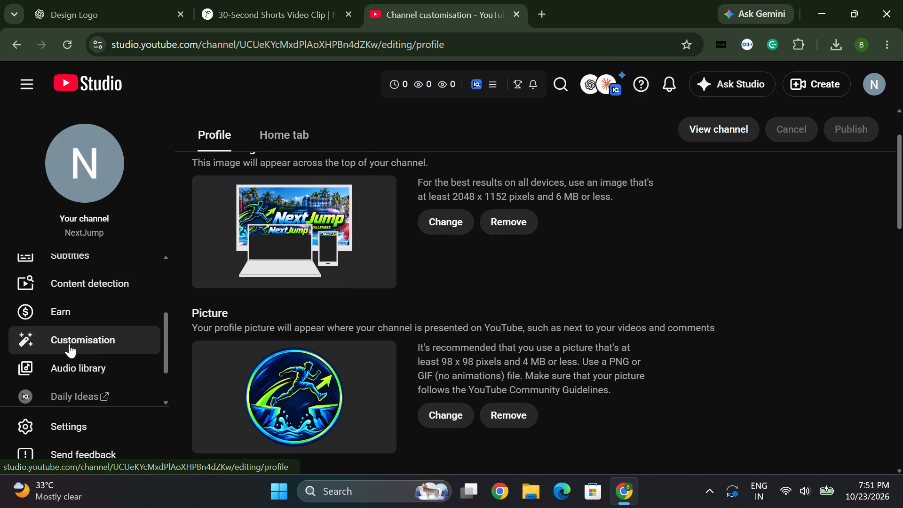
scroll(84, 329, "down", 2)
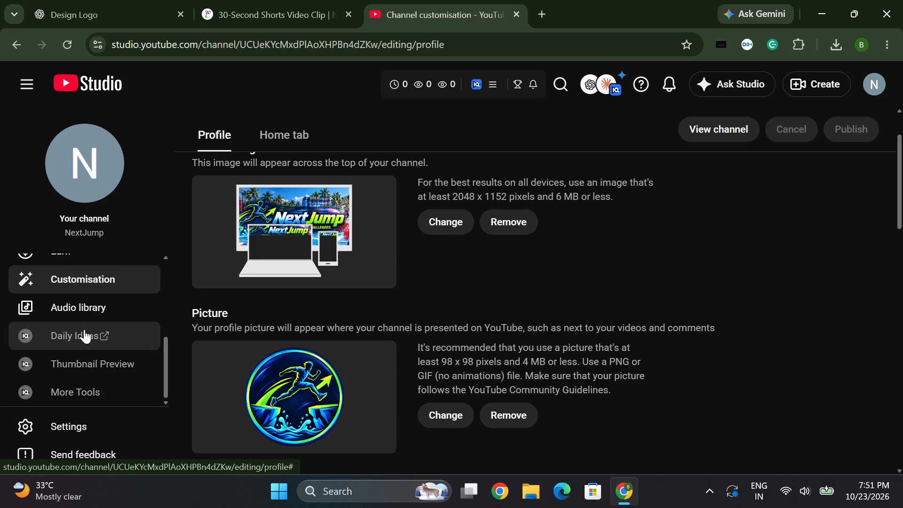
left_click(66, 434)
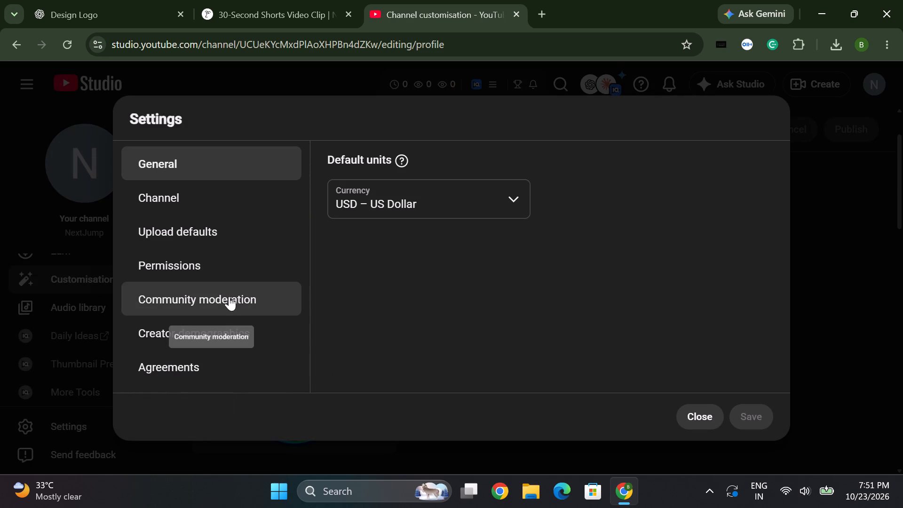
left_click(217, 199)
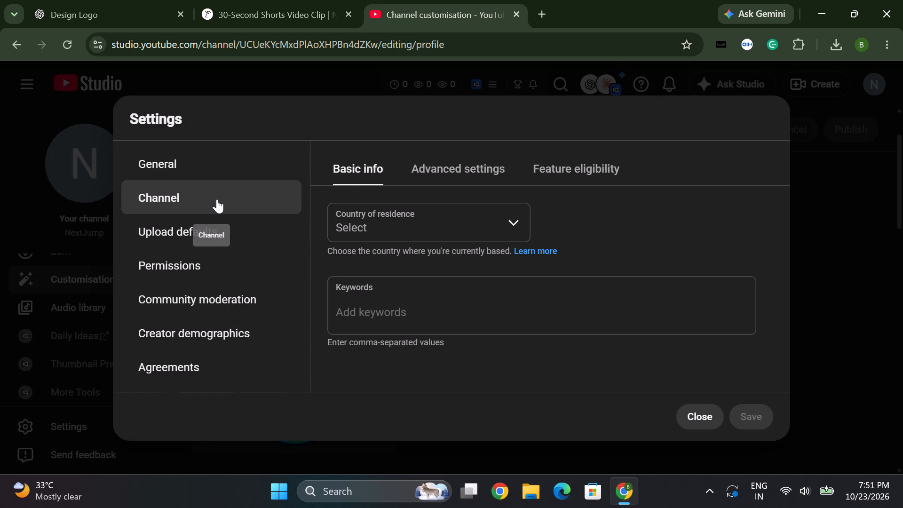
left_click(364, 300)
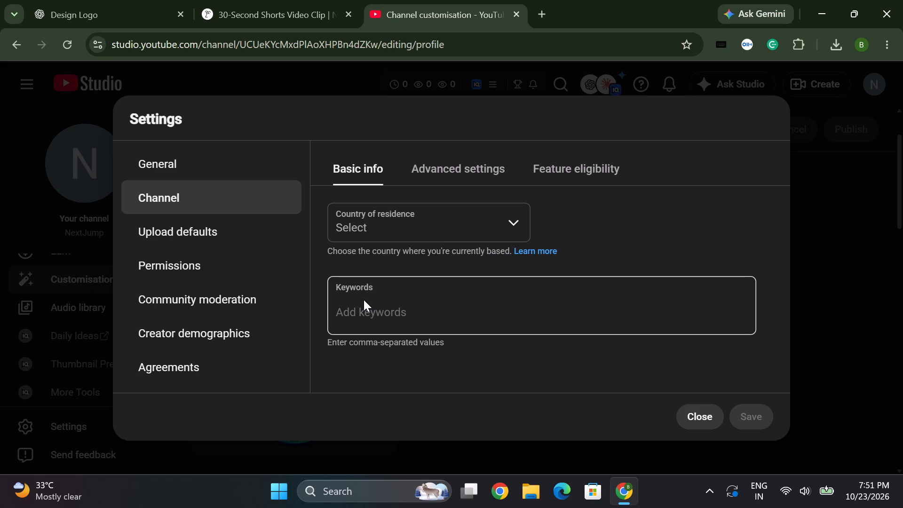
left_click(253, 0)
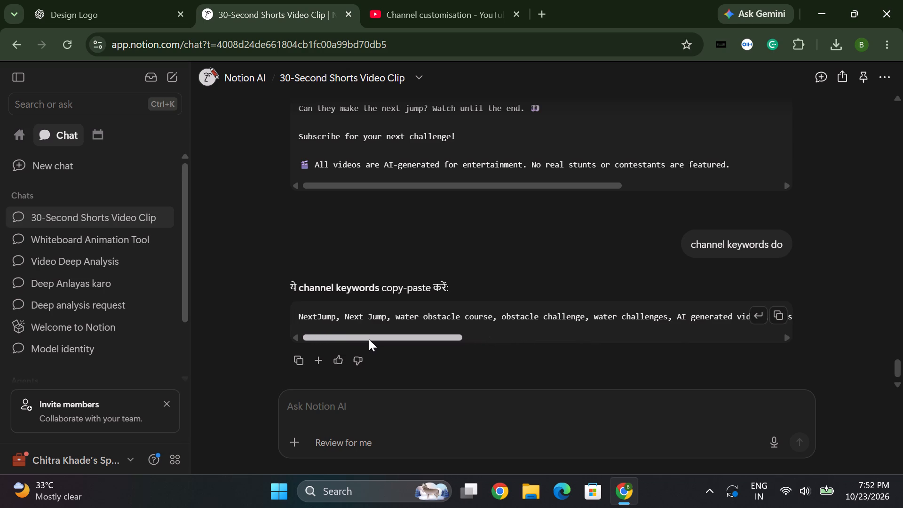
scroll(508, 315, "left", 1)
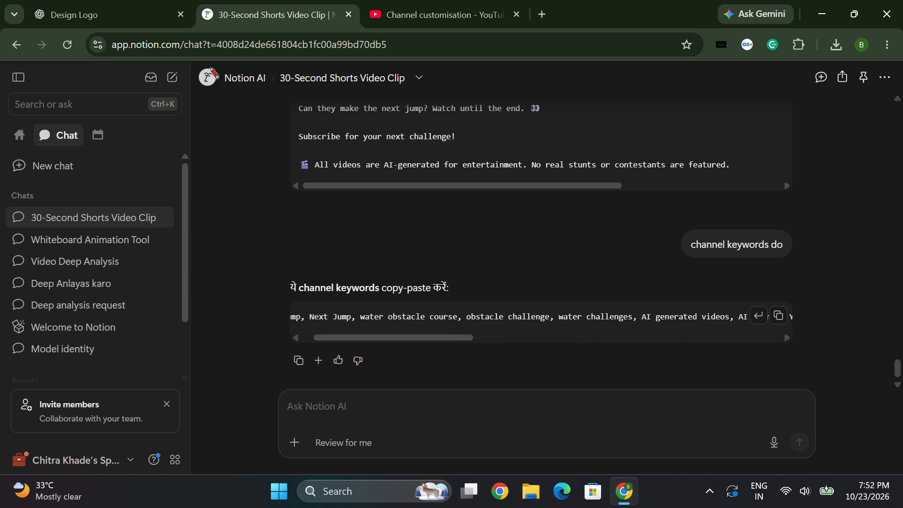
Copy Notion AI's suggested keyword list and paste it into the Keywords of the channel's settings in YouTube Studio.
left_click(774, 315)
left_click(432, 5)
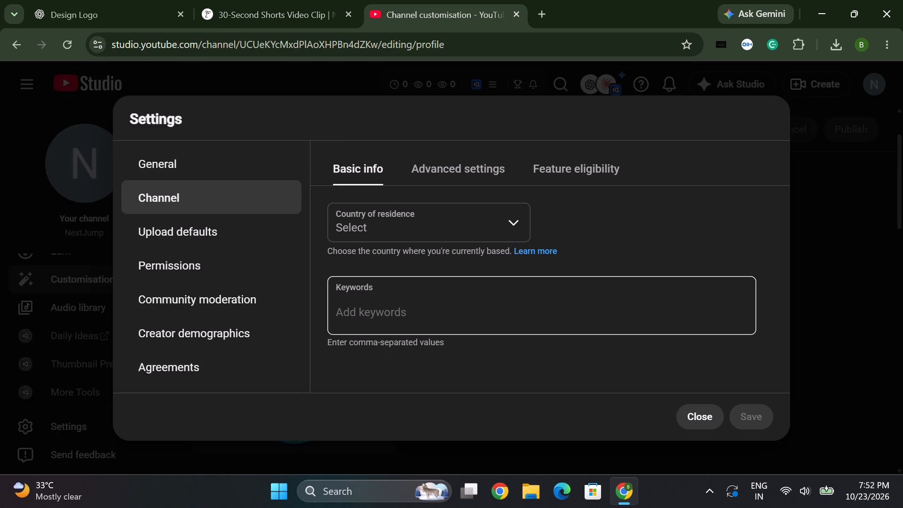
left_click(349, 301)
key("ctrl+v")
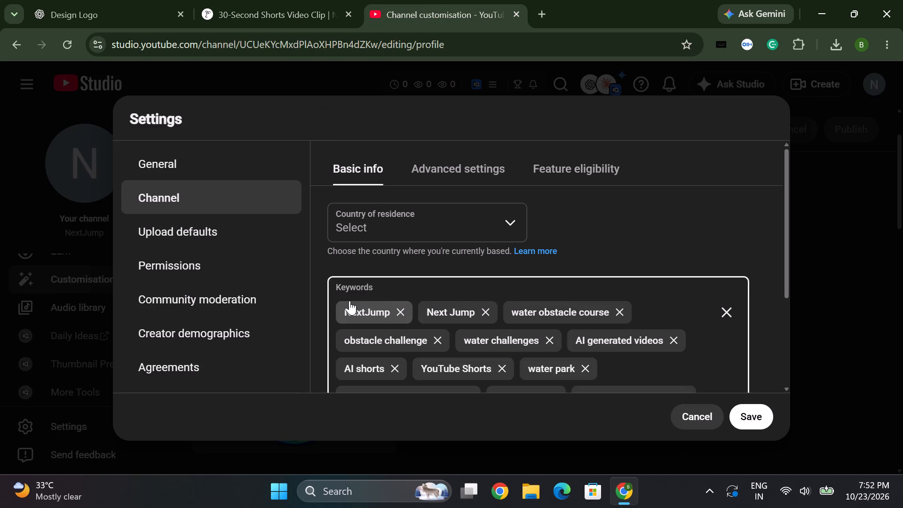
Remove the keywords "AI generated videos", "AI entertainment" and "AI shorts" from the channel and save the settings.
scroll(639, 295, "down", 2)
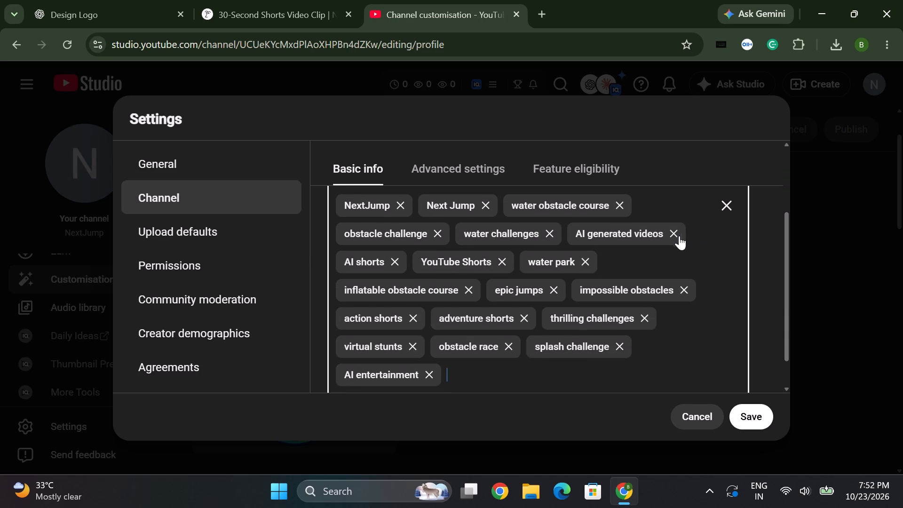
left_click(676, 235)
scroll(693, 284, "down", 1)
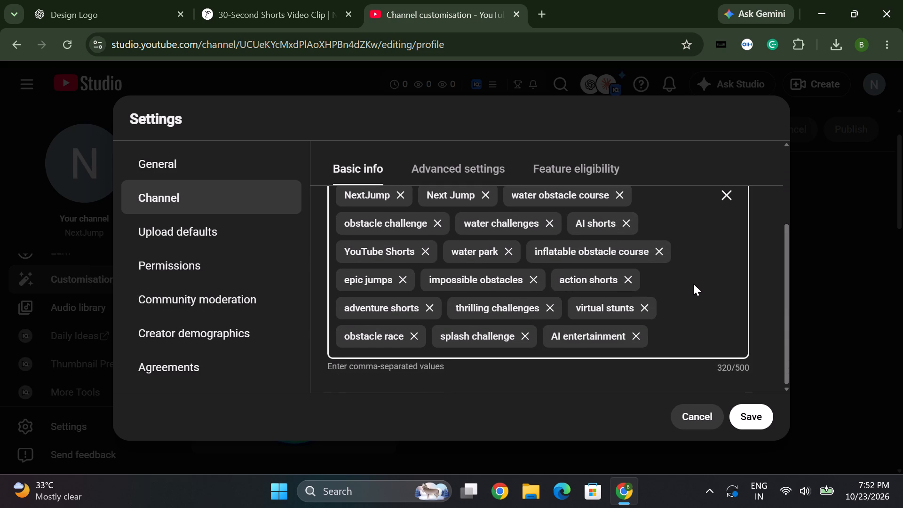
scroll(693, 284, "down", 1)
left_click(634, 333)
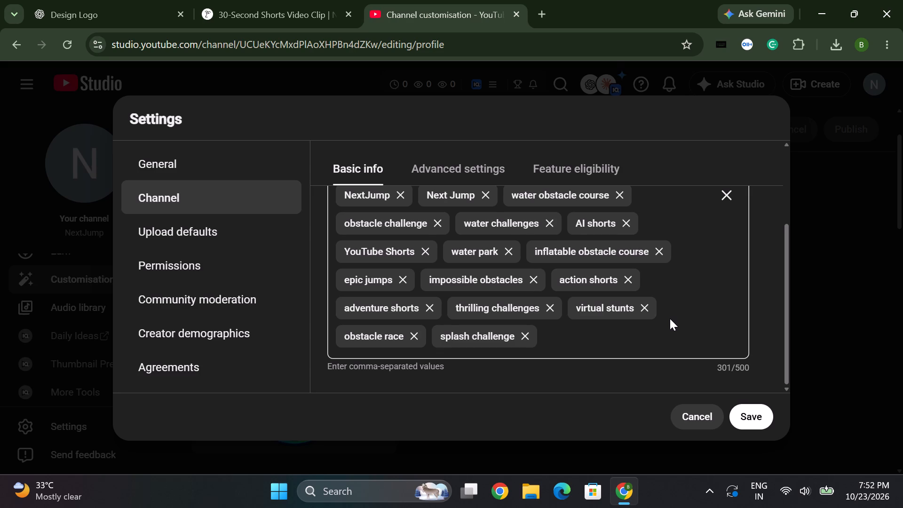
scroll(670, 318, "up", 1)
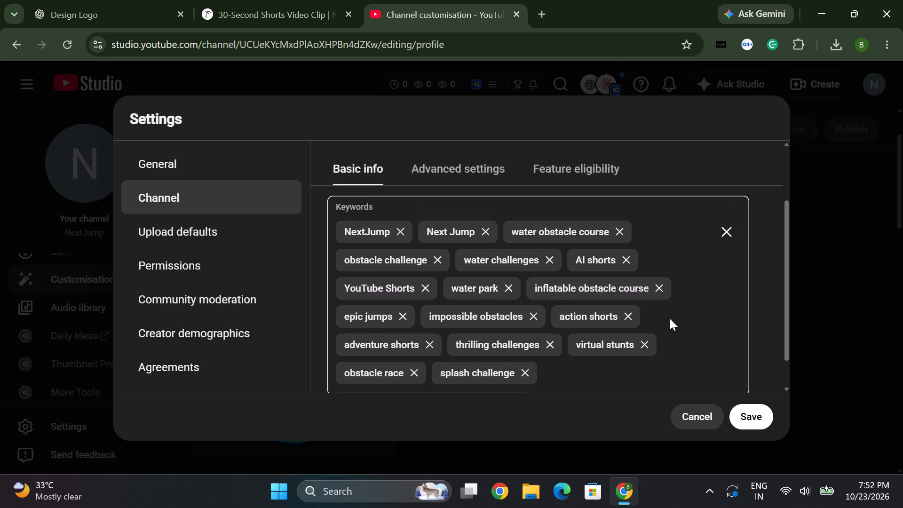
left_click(624, 262)
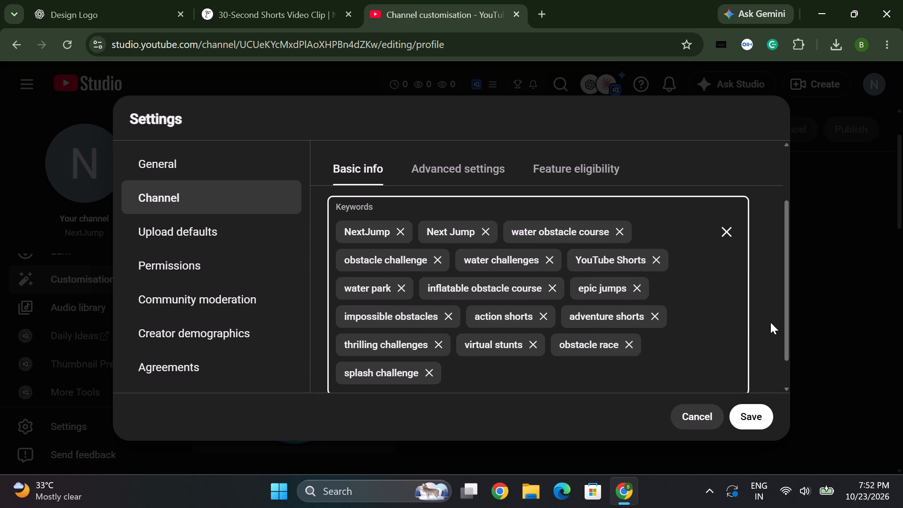
scroll(718, 326, "down", 1)
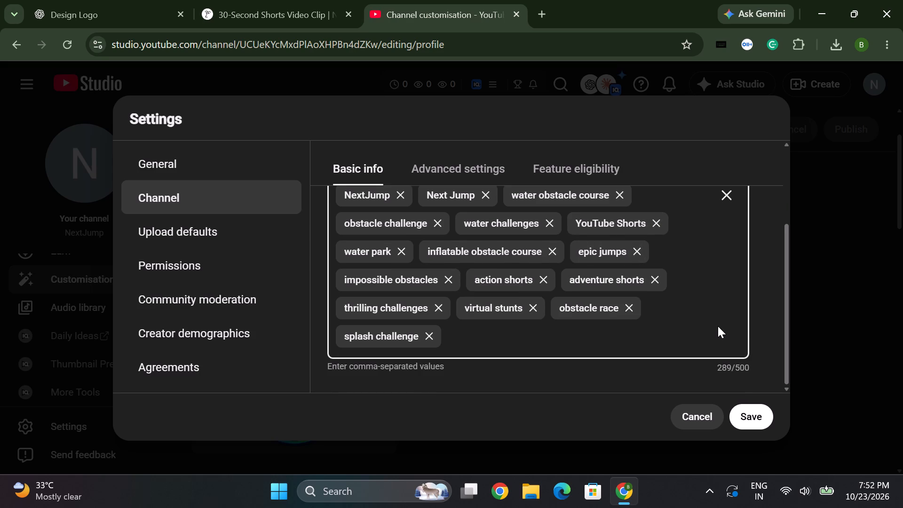
left_click(755, 420)
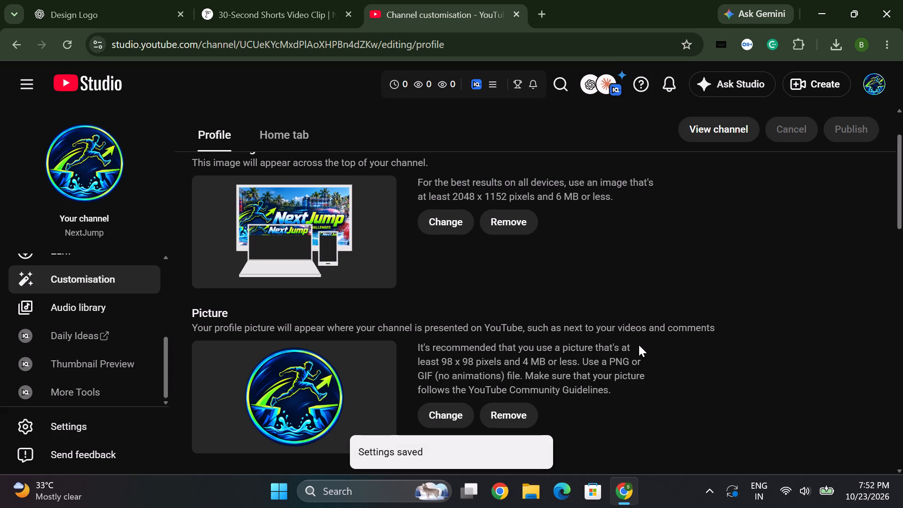
Open the public NextJump channel page and review its banner, full channel description and playlists.
scroll(220, 320, "up", 2)
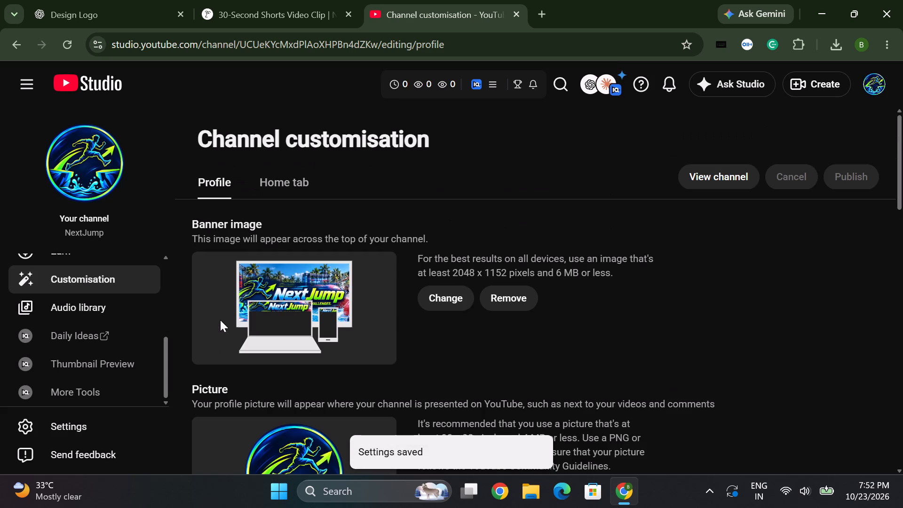
left_click(876, 89)
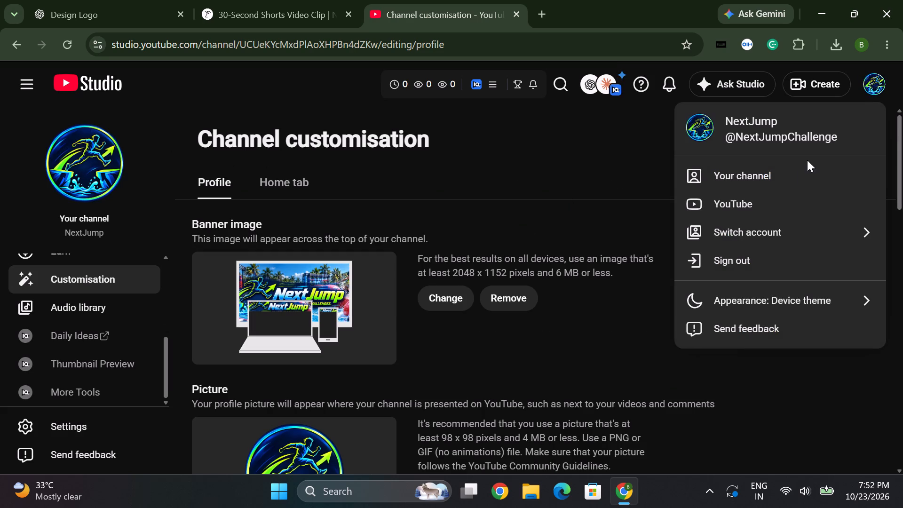
left_click(758, 176)
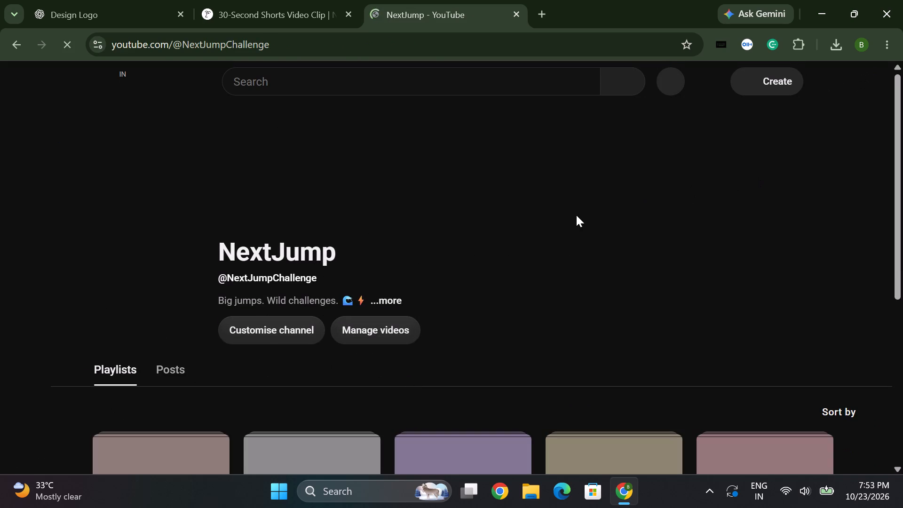
scroll(435, 238, "down", 1)
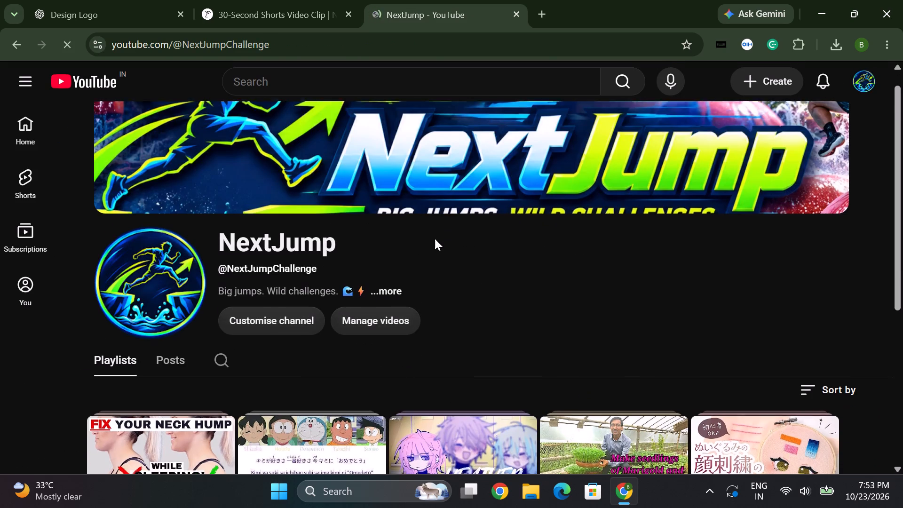
scroll(435, 238, "down", 1)
left_click(395, 245)
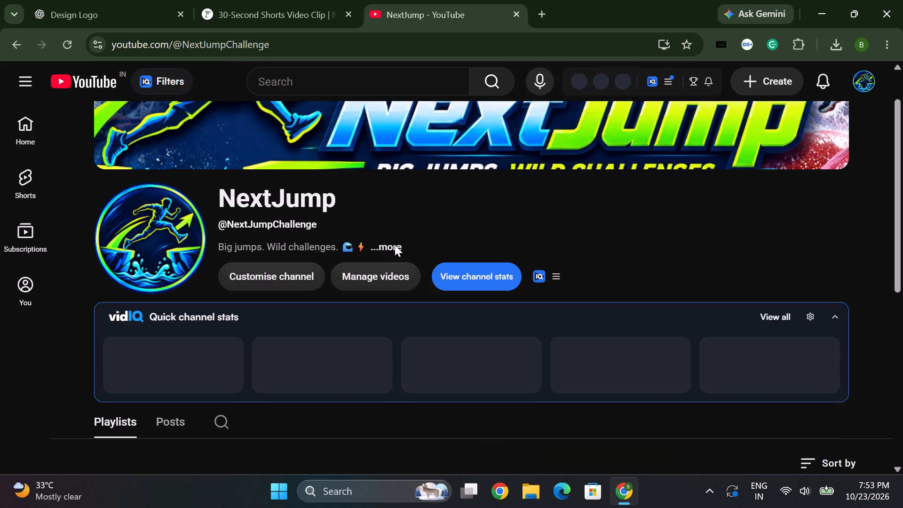
scroll(426, 239, "down", 1)
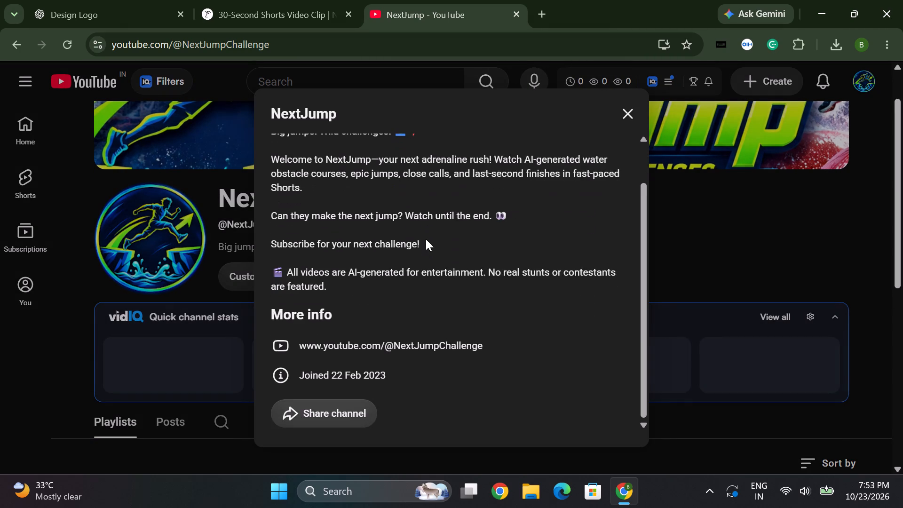
scroll(426, 239, "down", 1)
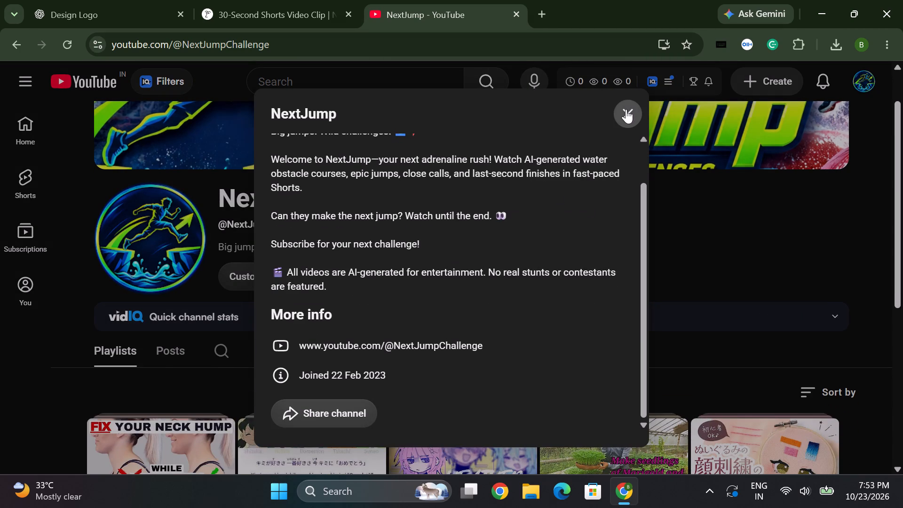
left_click(626, 110)
scroll(323, 238, "down", 2)
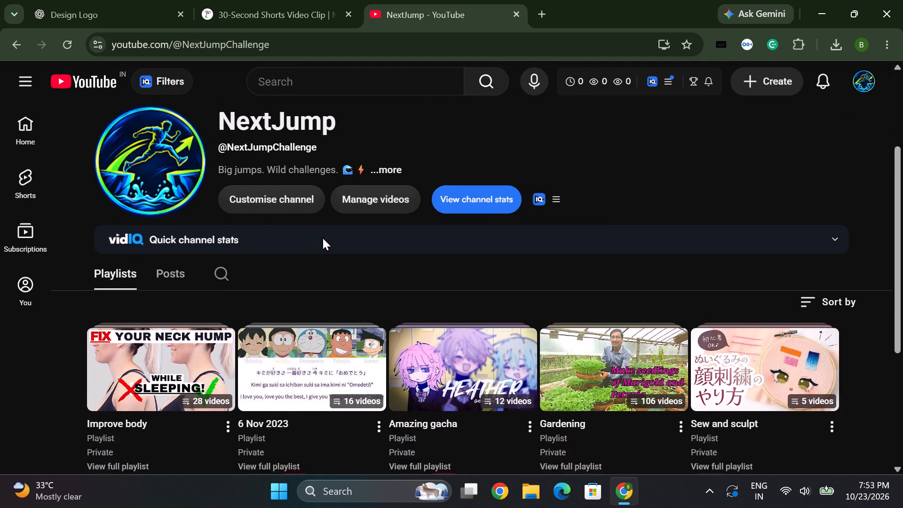
scroll(323, 238, "down", 2)
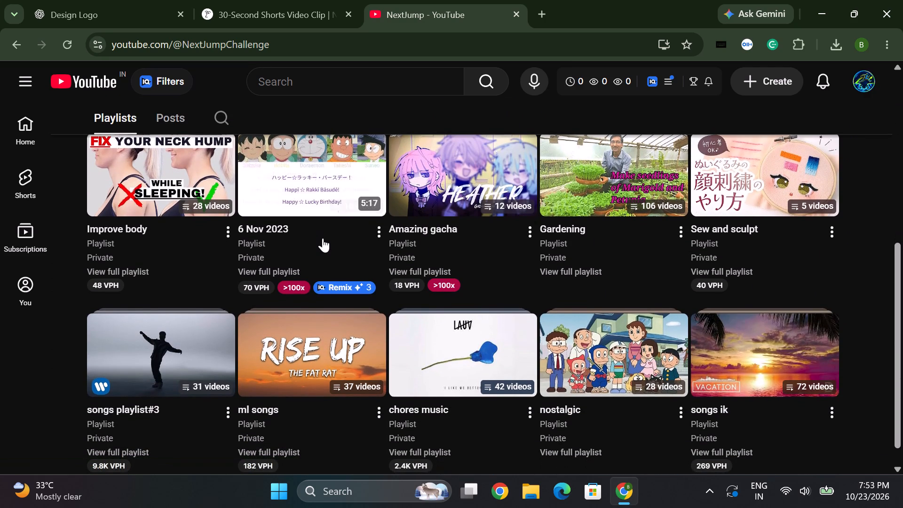
scroll(323, 238, "down", 2)
scroll(323, 238, "up", 3)
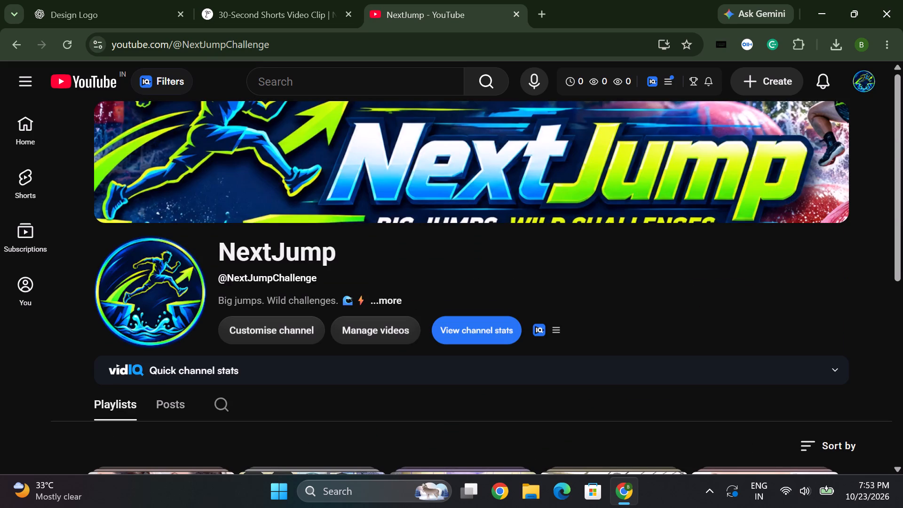
In a new browser tab, search Google for "watermark remover" and open Magic Eraser's free video watermark remover page.
left_click(538, 15)
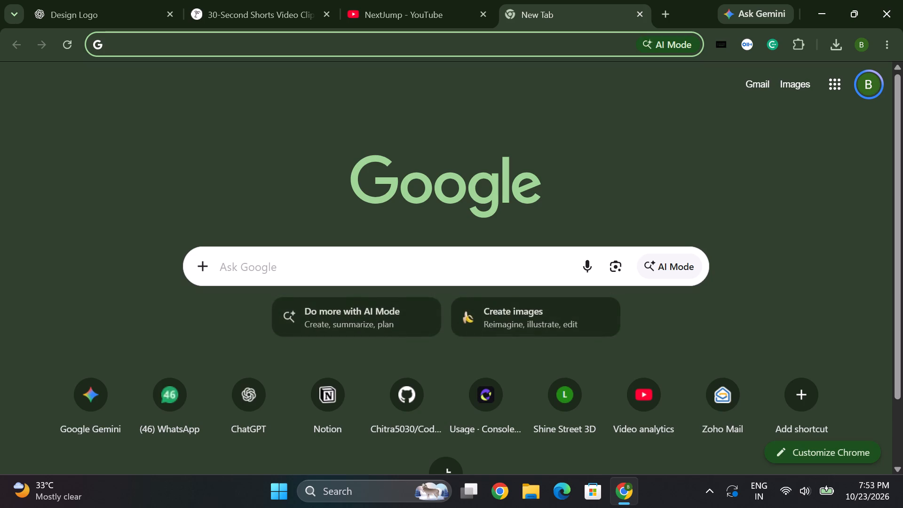
left_click(239, 263)
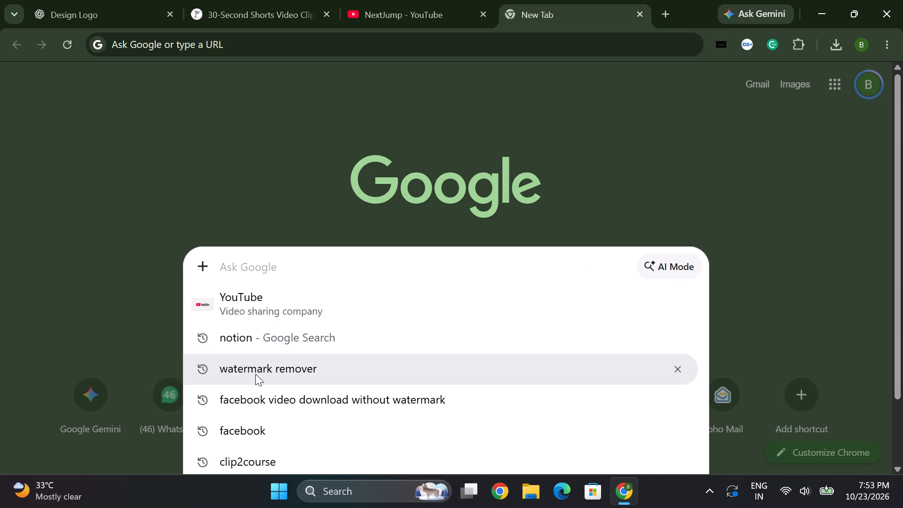
left_click(255, 373)
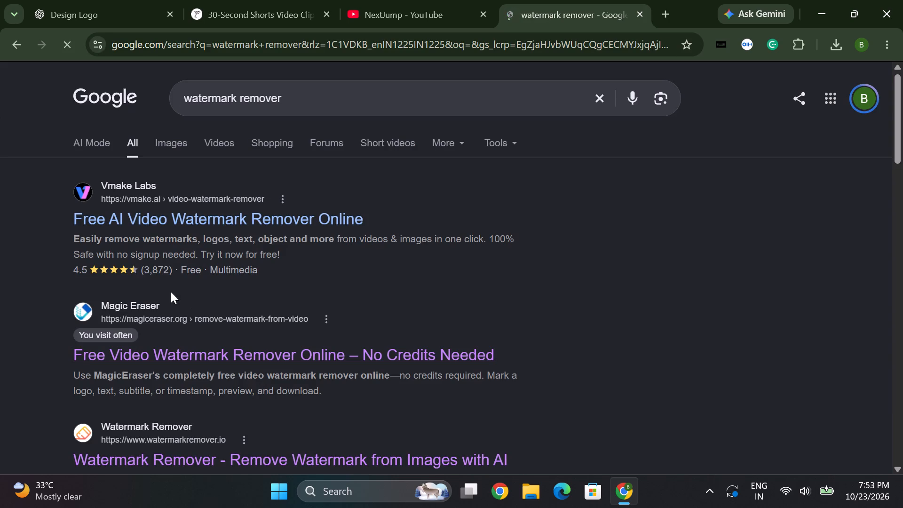
scroll(162, 255, "down", 2)
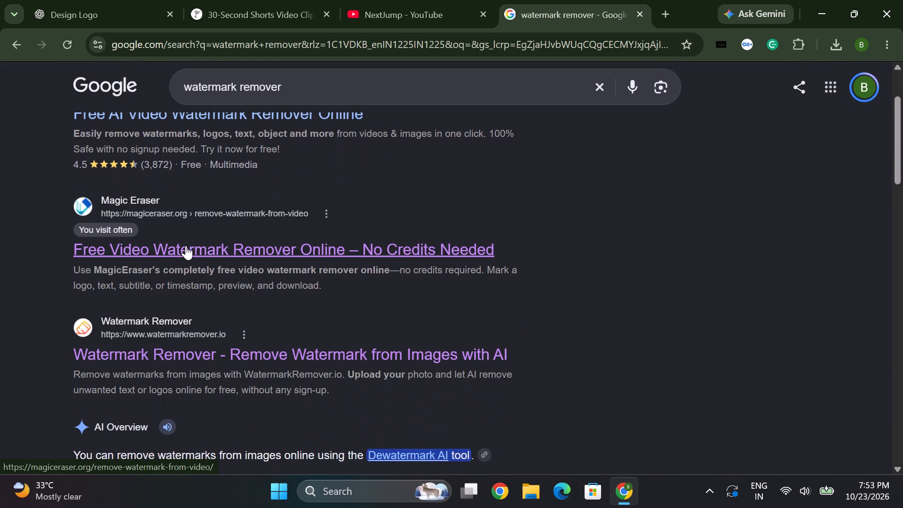
left_click(186, 245)
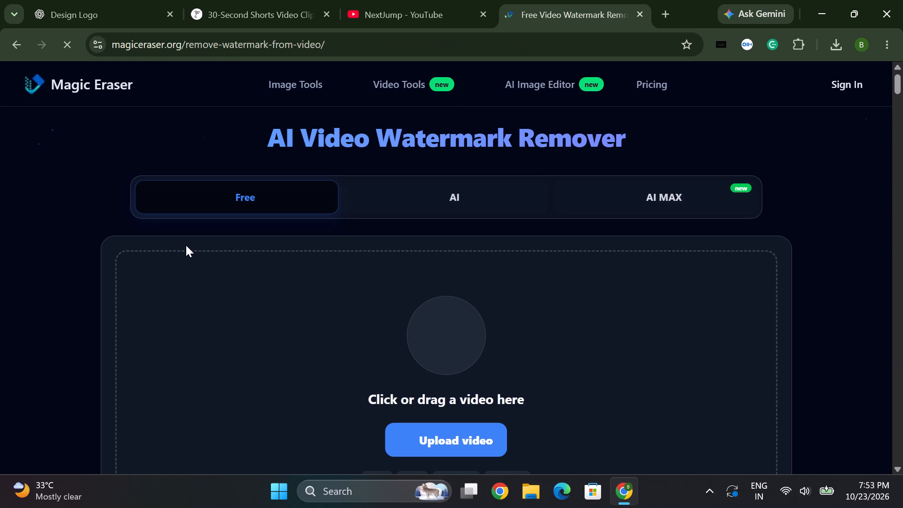
scroll(420, 318, "down", 1)
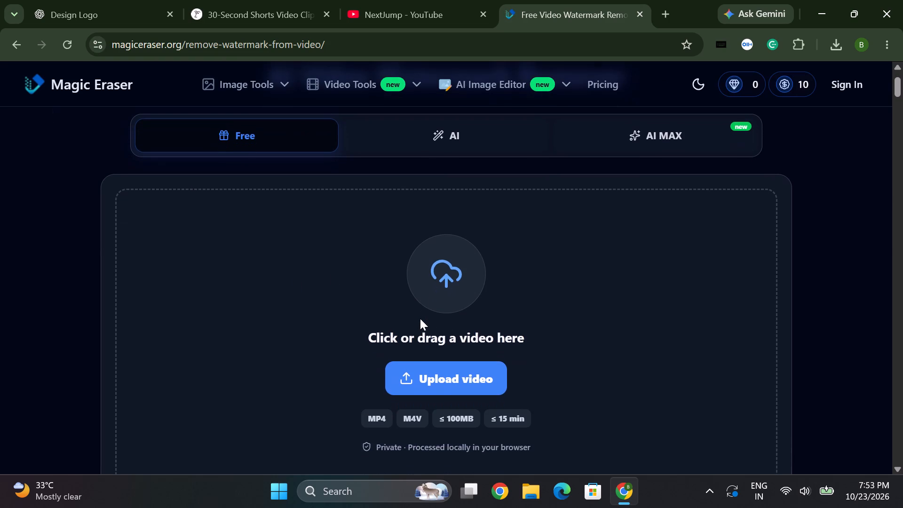